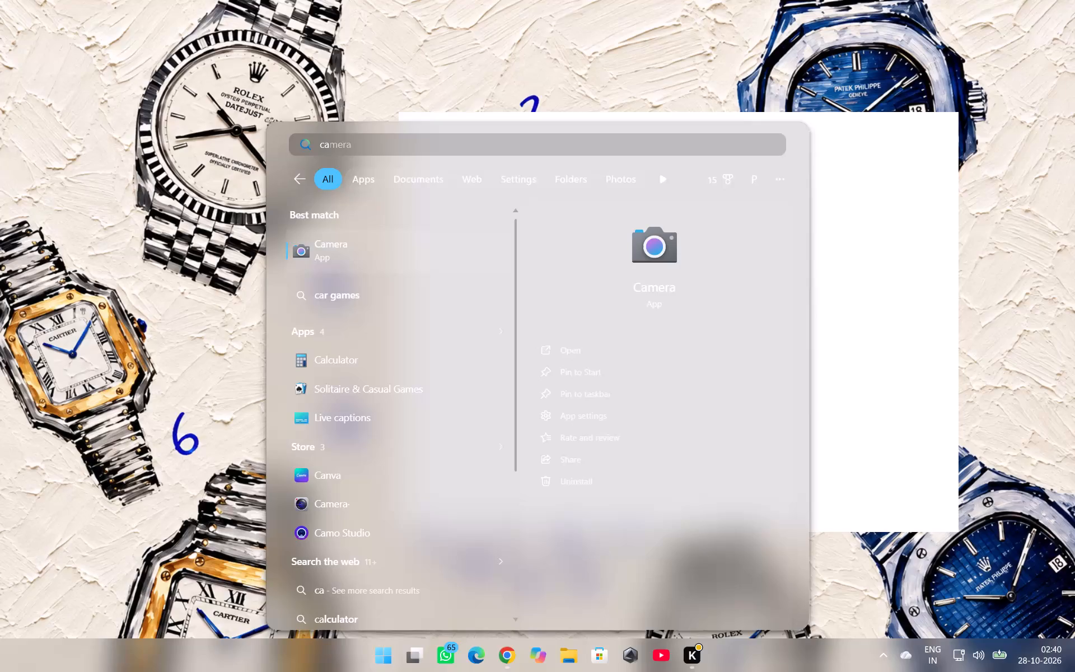
Dismiss the system search, switch to Chrome, search for canva in a new tab and open the Canva India website.
click(147, 391)
click(435, 0)
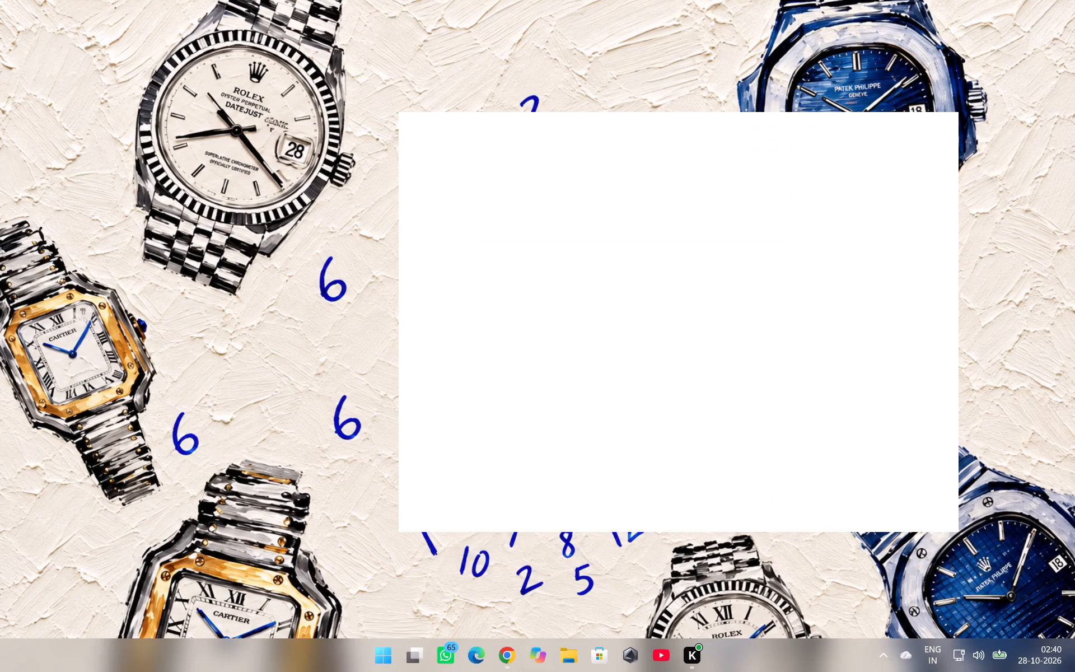
click(508, 651)
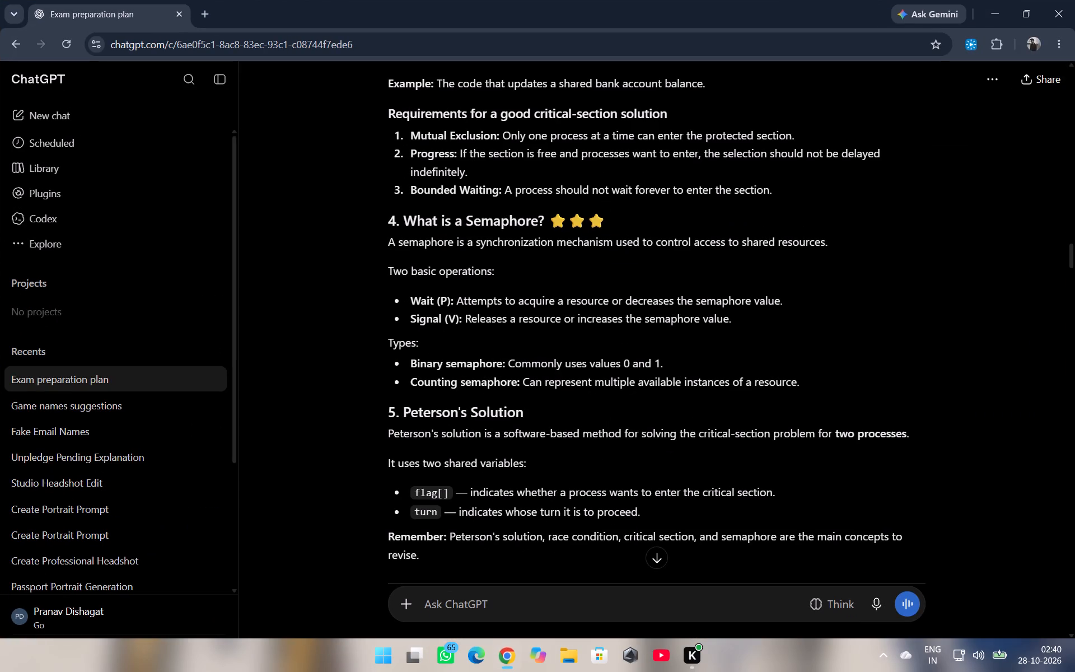
click(205, 19)
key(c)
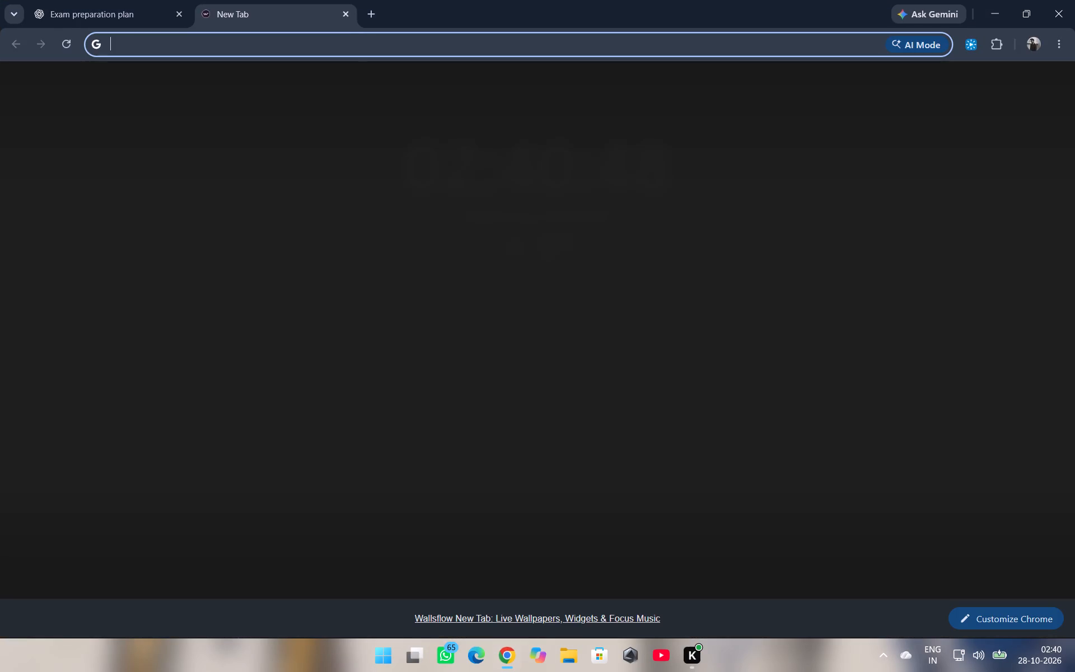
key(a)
click(179, 99)
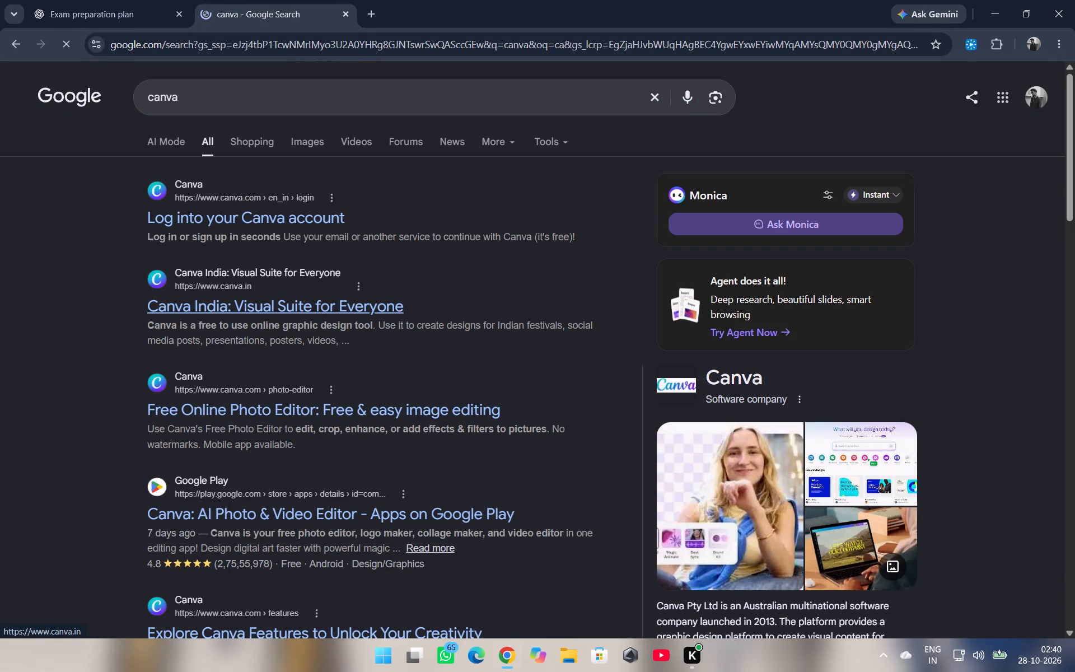
click(269, 308)
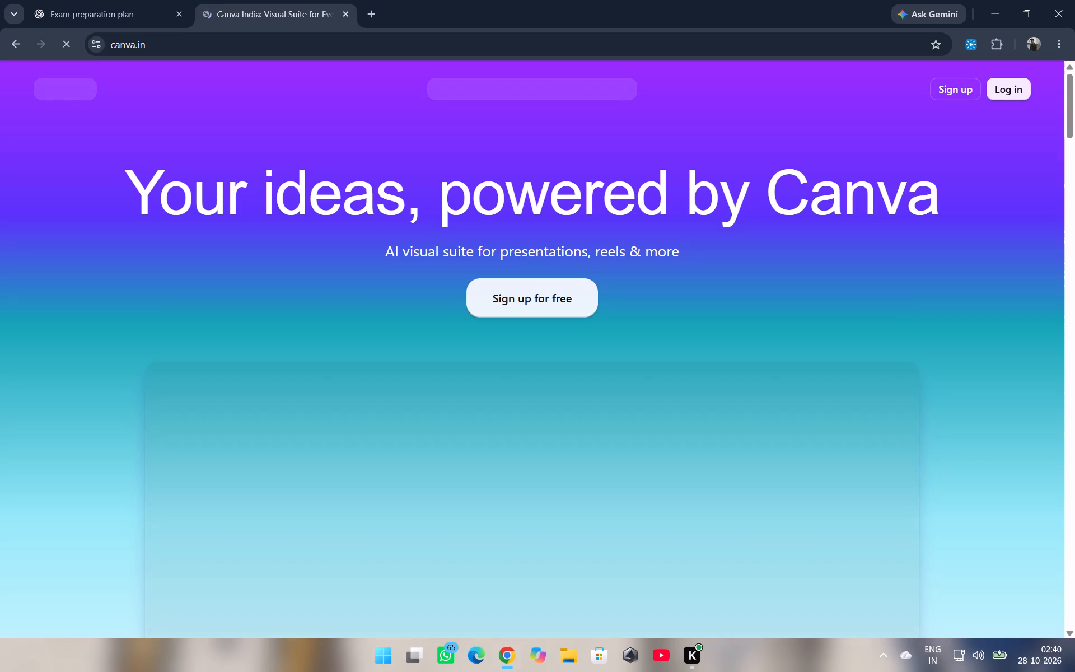
Open the log-in page of the Canva website.
click(998, 83)
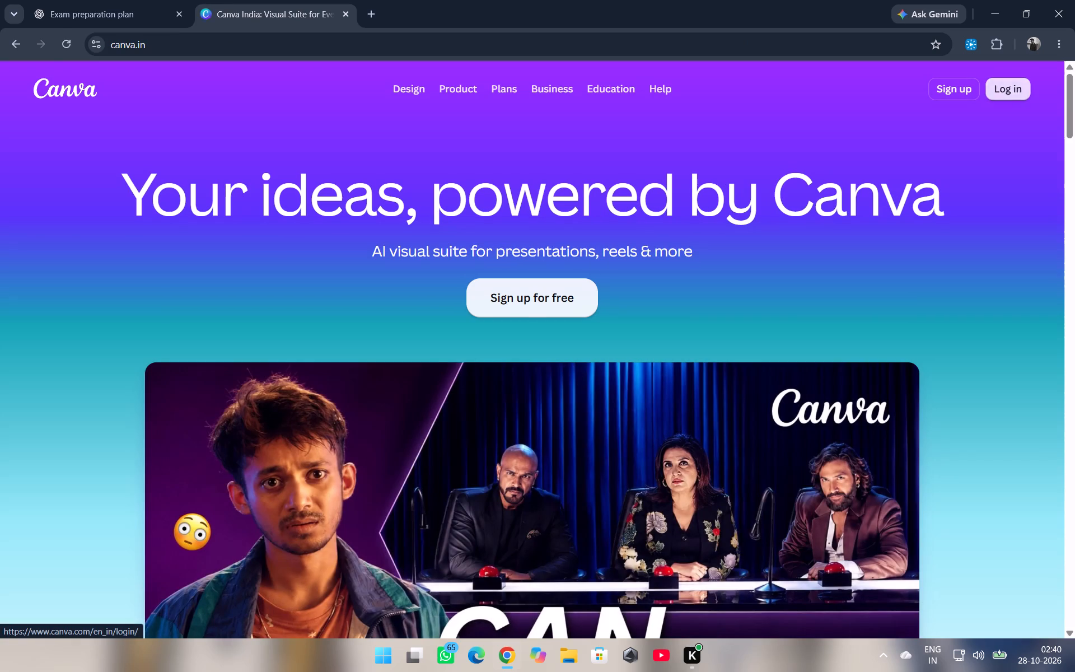
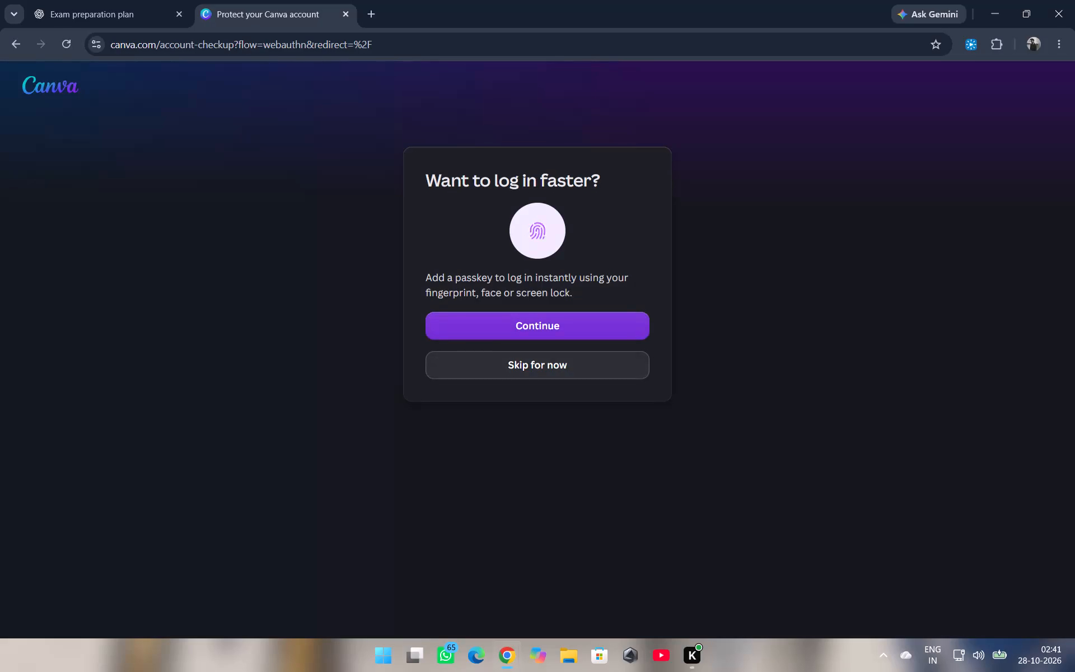
Skip adding a passkey and dismiss the Canva Education offer to reach the home page.
click(536, 360)
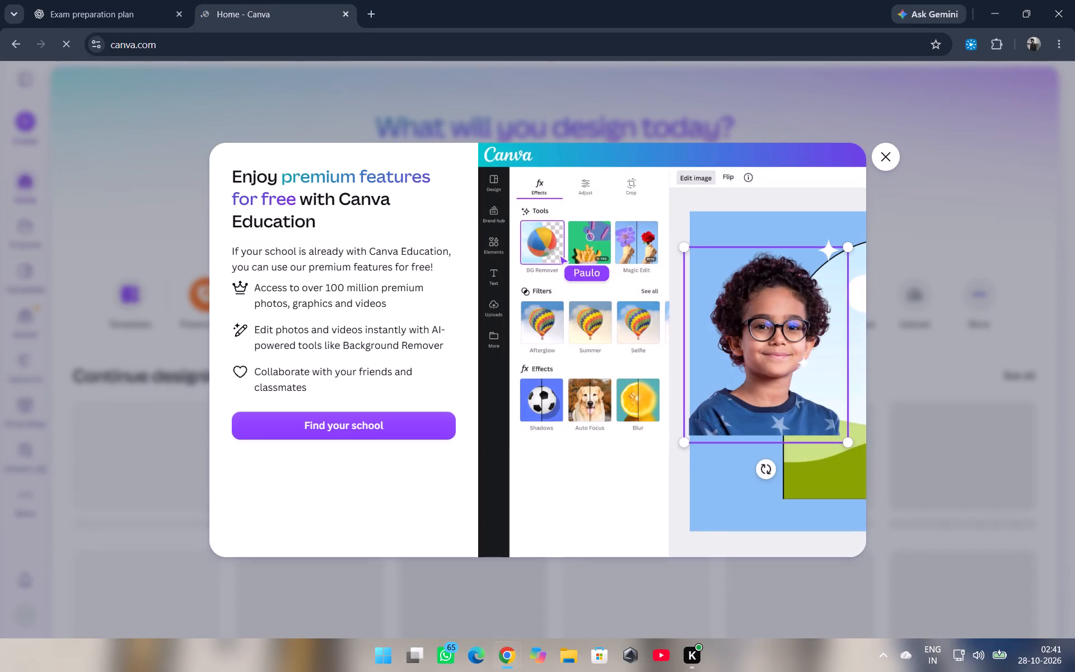
click(876, 151)
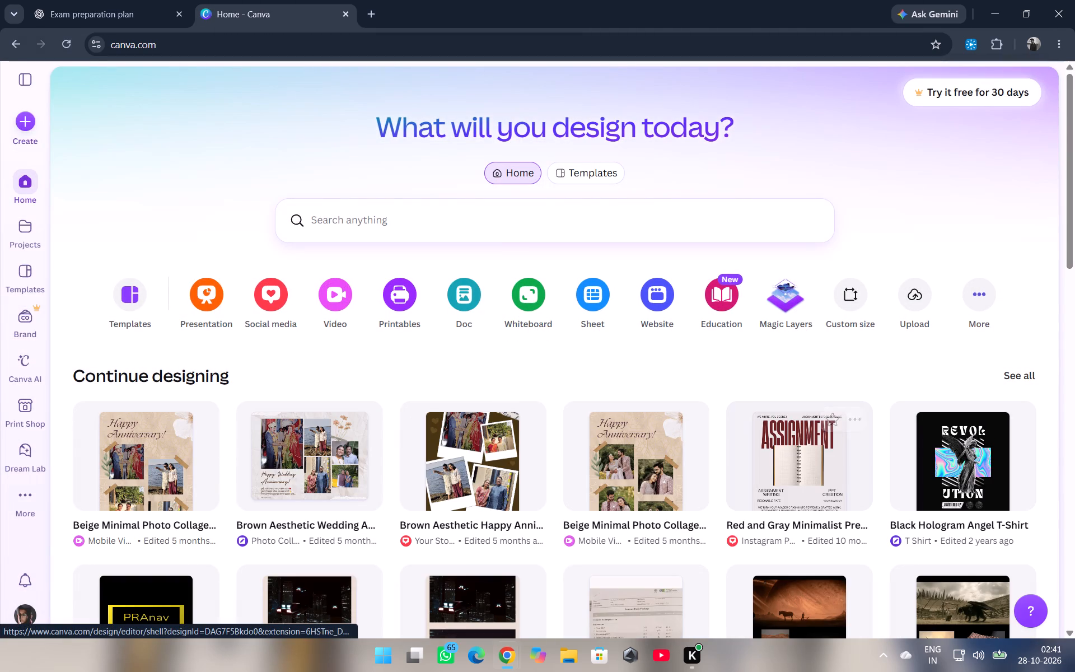
Open the recent Red and Gray Minimalist Premium Fashion T-Shirt Instagram design with the ASSIGNMENT heading for editing.
click(802, 475)
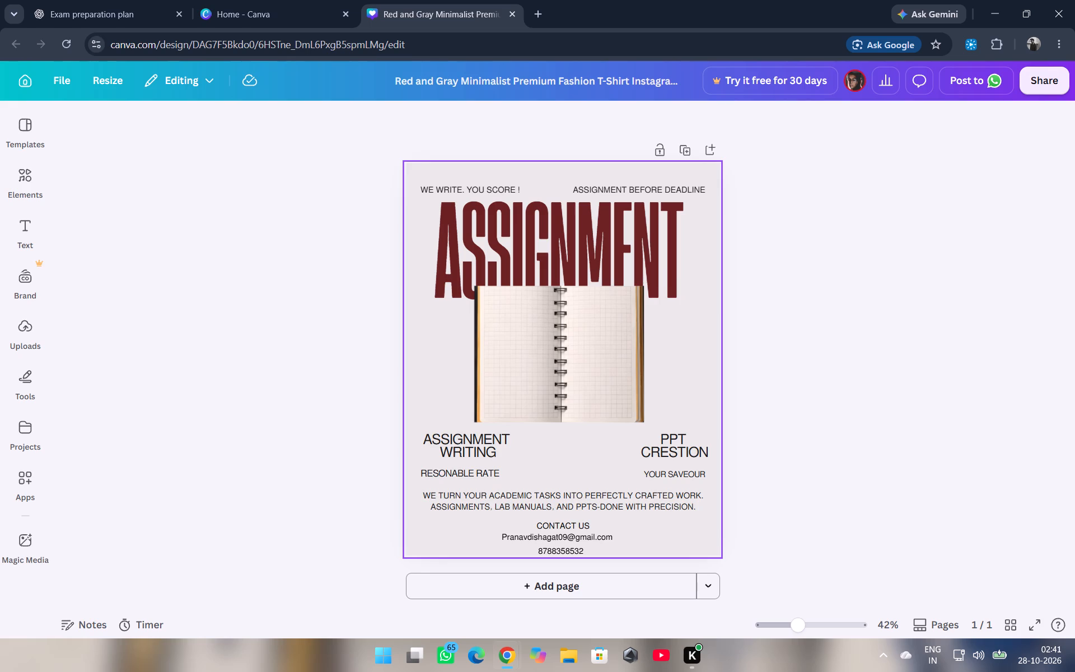
scroll(627, 403, down, 2)
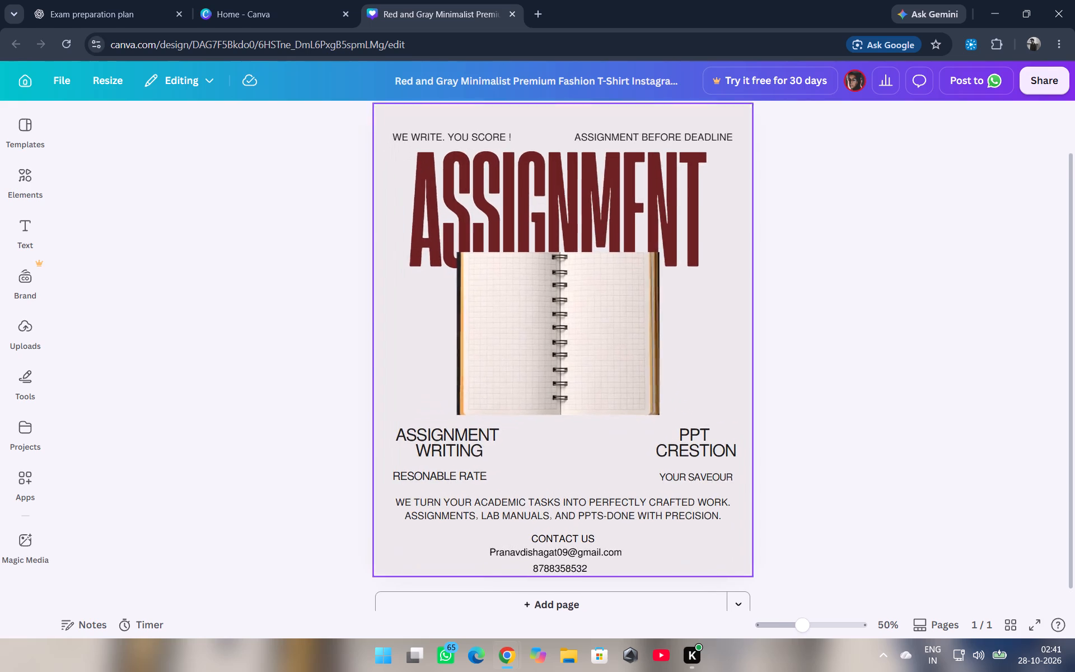
Close the red and gray assignment poster design and return to the home page.
click(513, 15)
Look through the home page's recent designs, suggested templates, template categories and print products for something to design.
scroll(700, 548, down, 2)
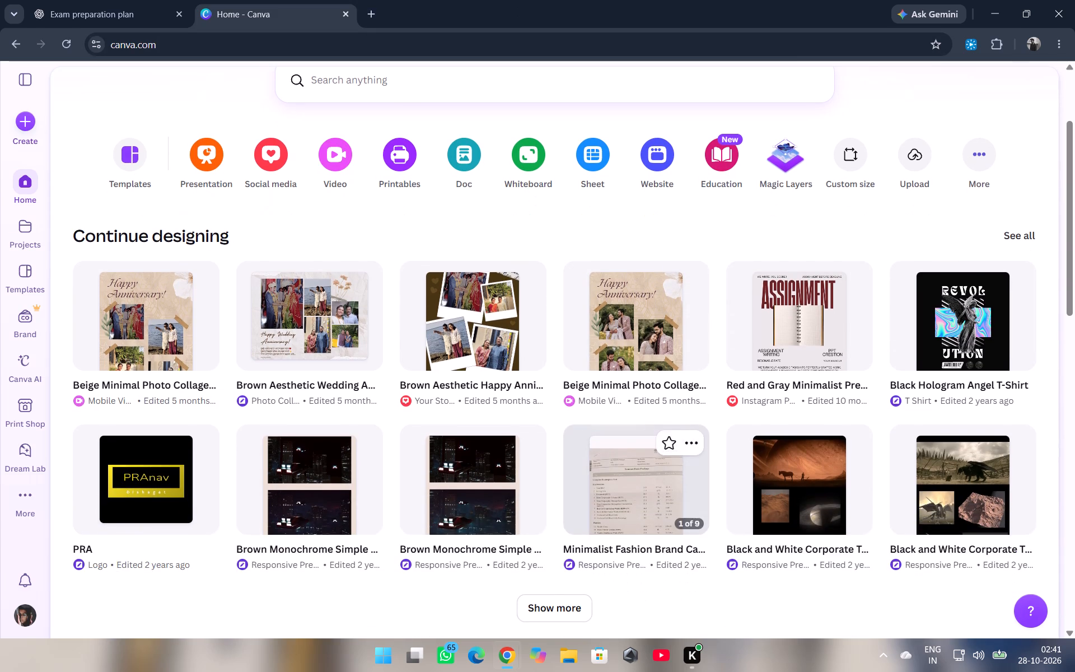
scroll(917, 388, down, 6)
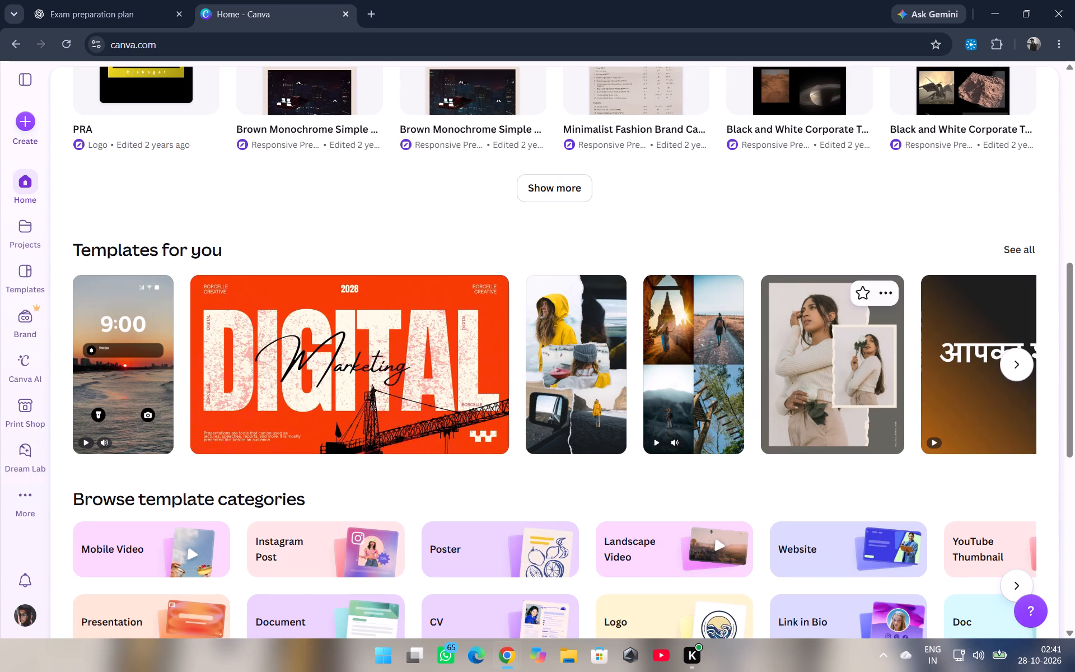
scroll(855, 371, down, 2)
click(1021, 226)
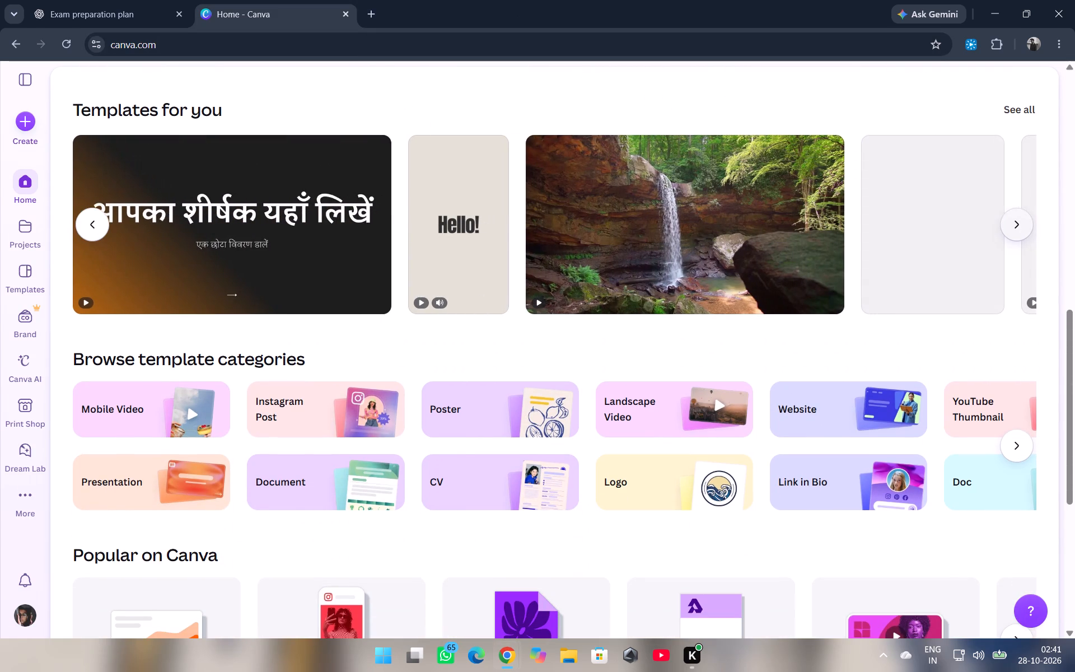
scroll(749, 277, down, 3)
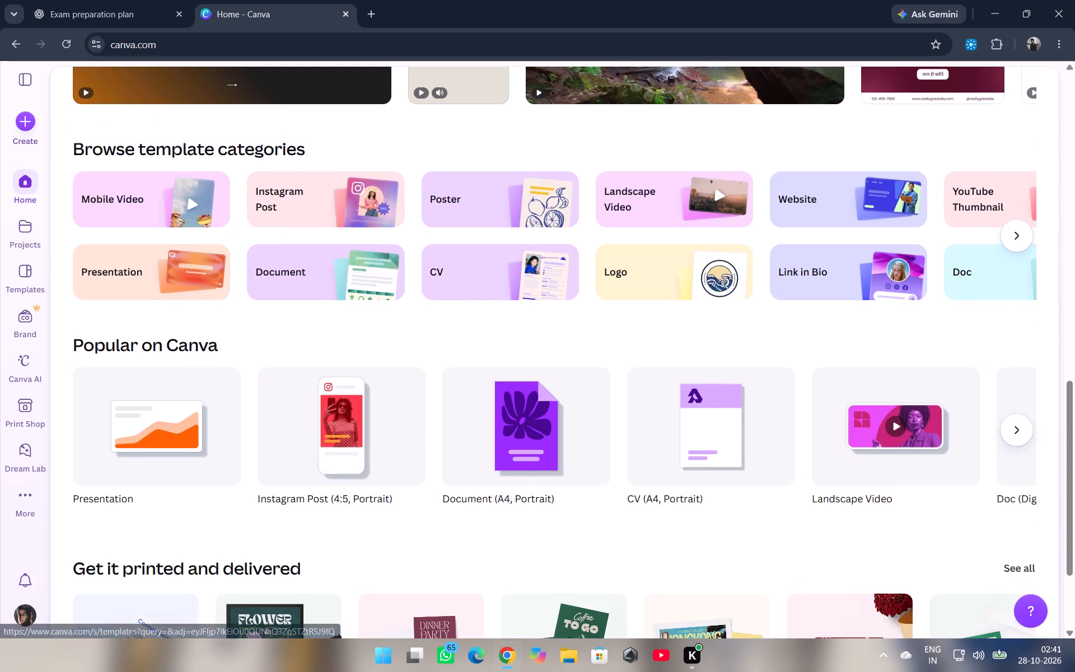
scroll(746, 278, down, 6)
scroll(535, 326, down, 5)
scroll(323, 526, down, 2)
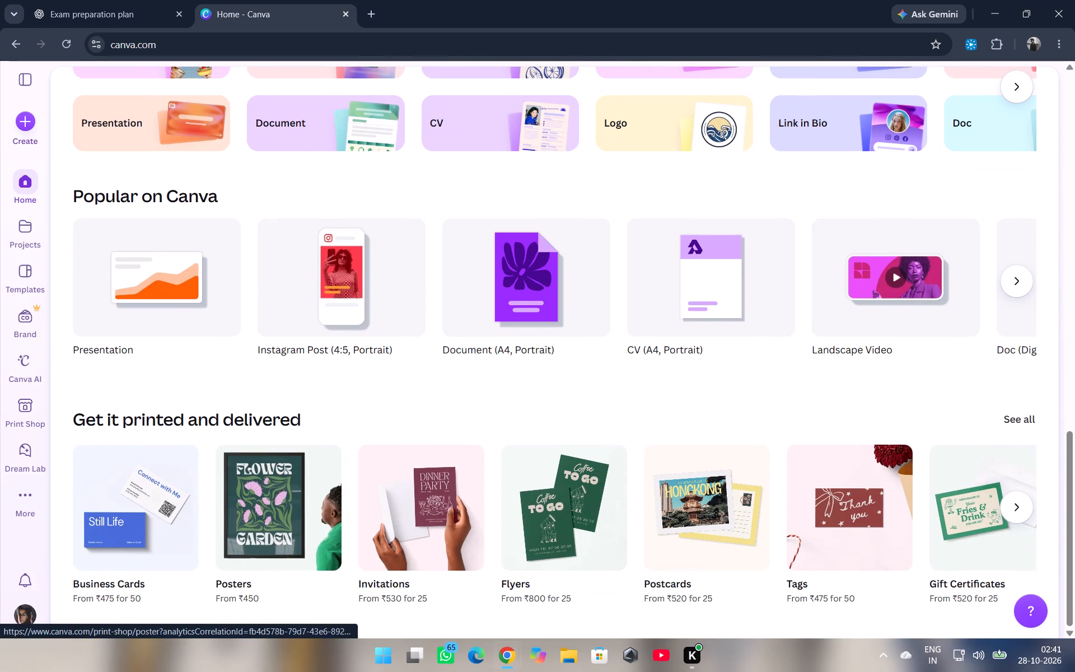
scroll(309, 519, down, 1)
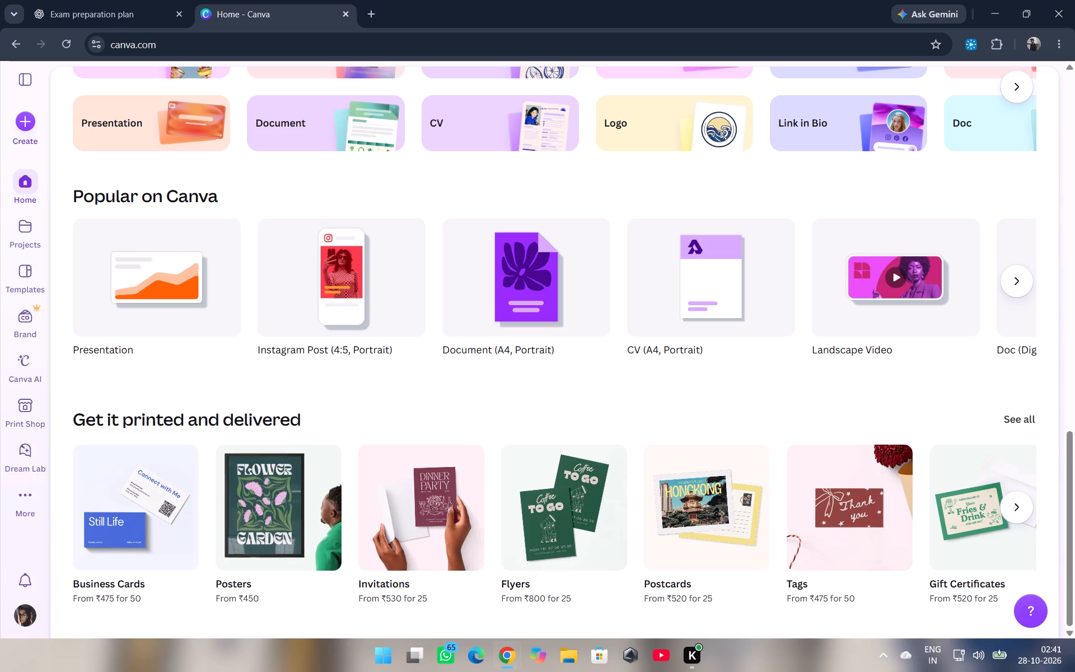
scroll(611, 431, up, 2)
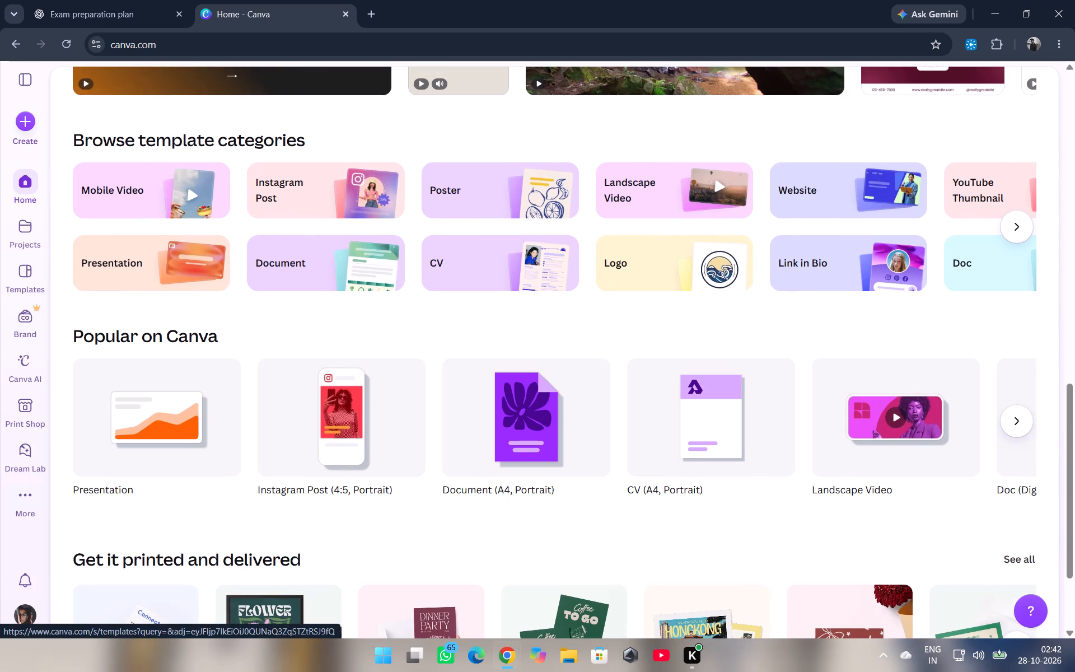
Open the Logo template category and look through its logo designs.
click(684, 258)
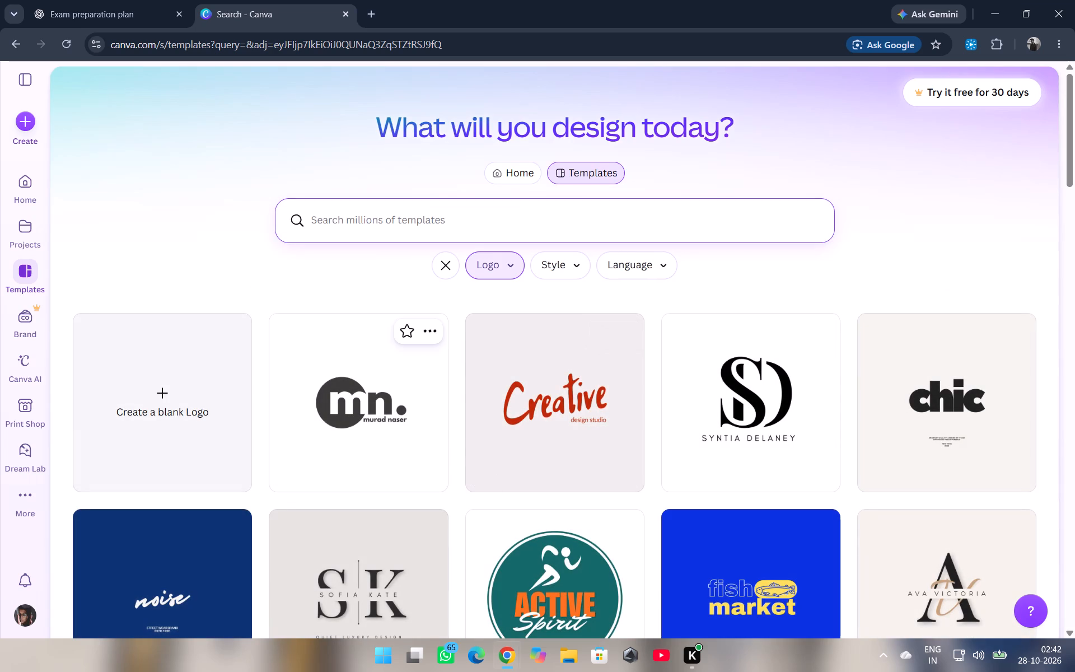
scroll(873, 390, down, 3)
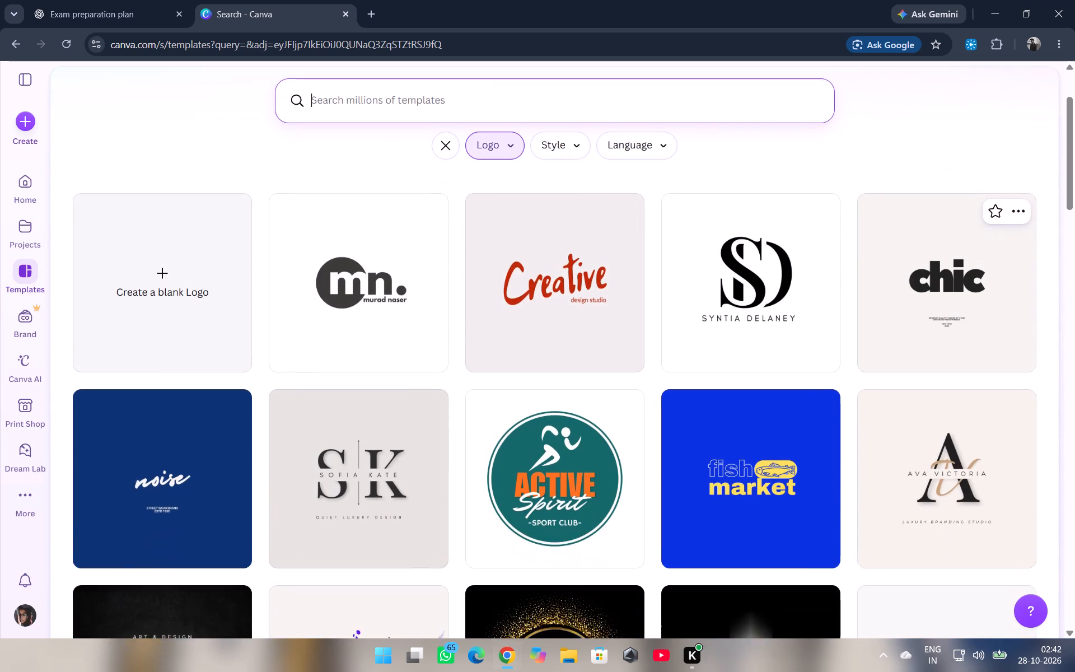
scroll(615, 382, down, 3)
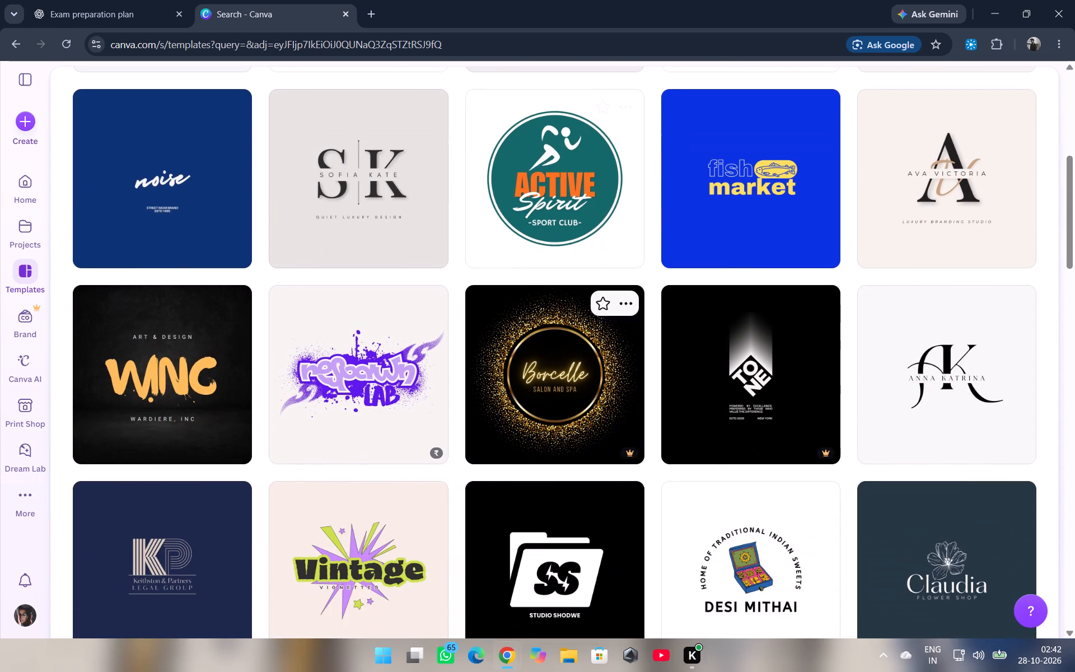
scroll(570, 386, down, 7)
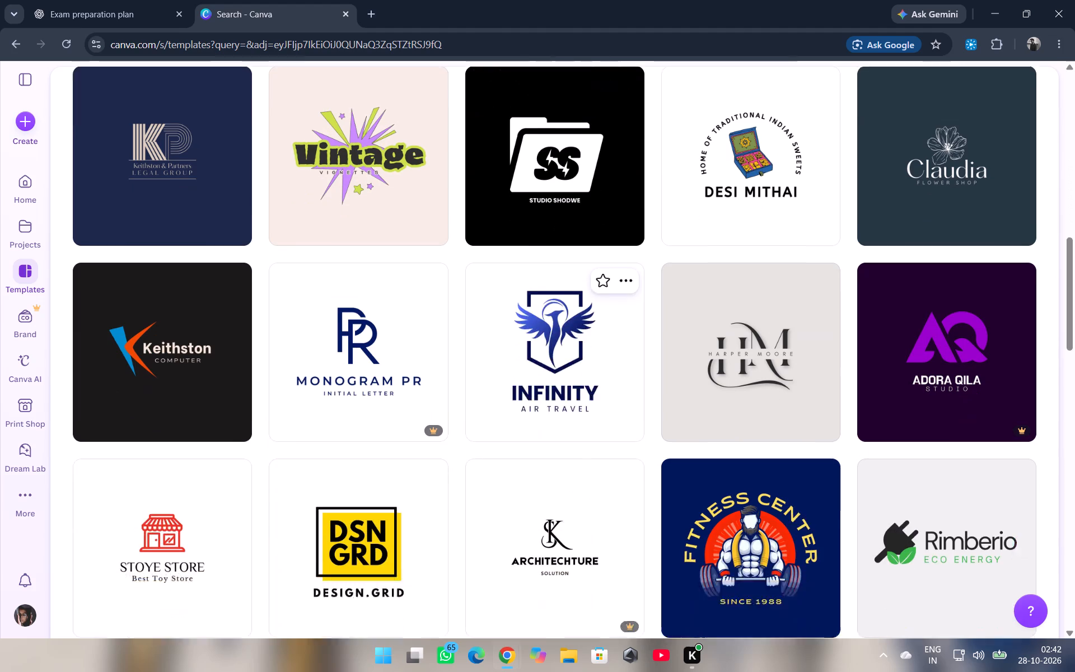
scroll(559, 399, down, 4)
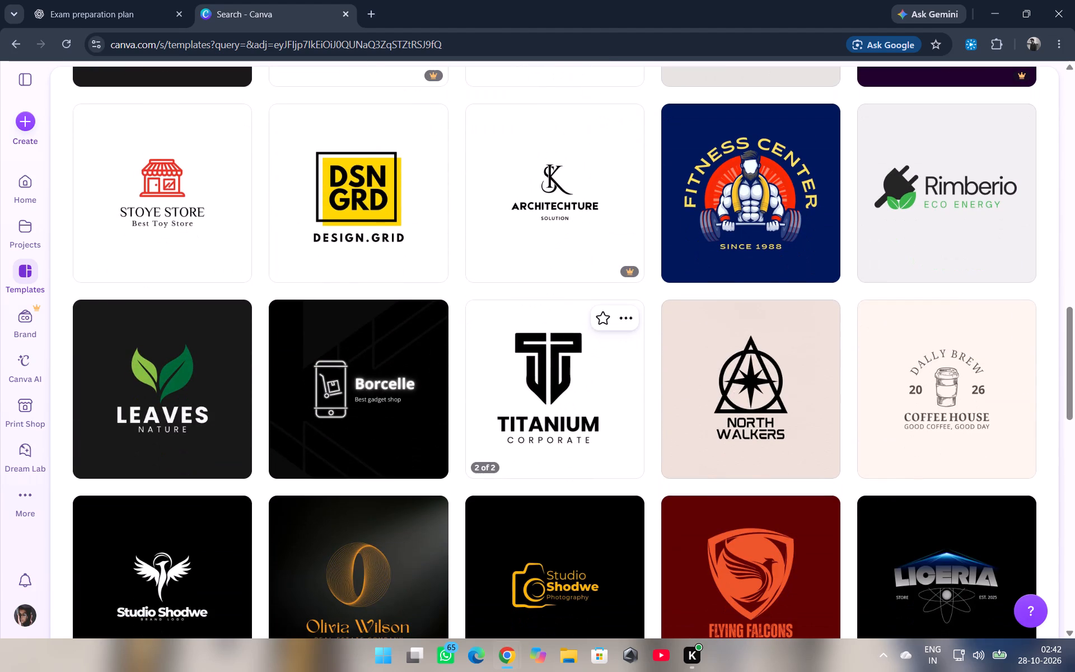
scroll(557, 406, down, 9)
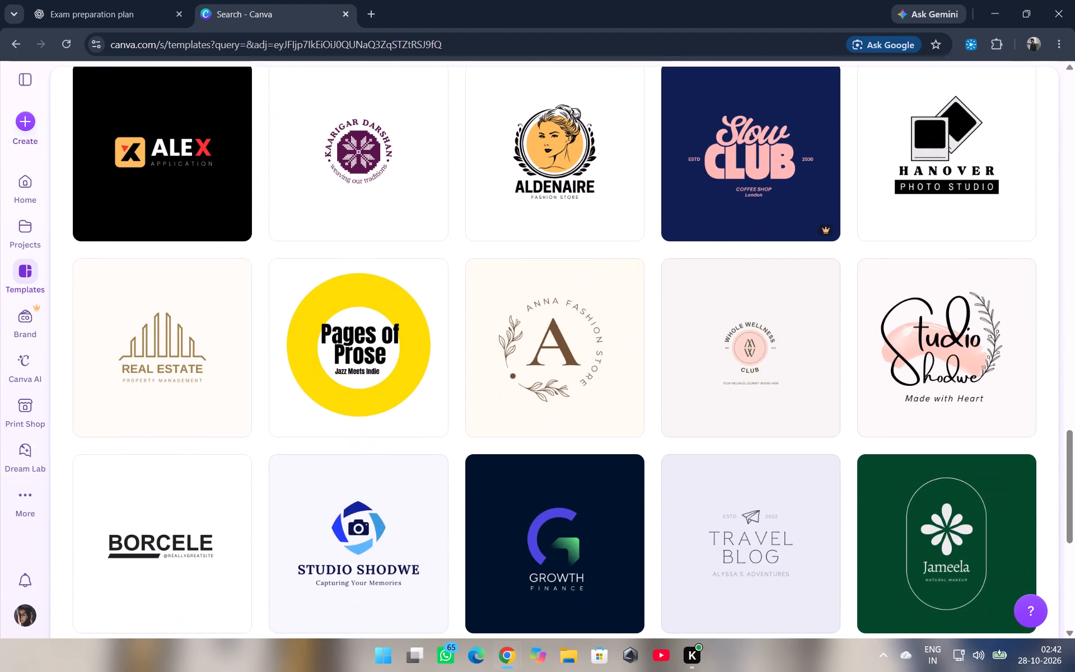
Go back to the home page, open the CV template category and look through its resume designs.
click(12, 43)
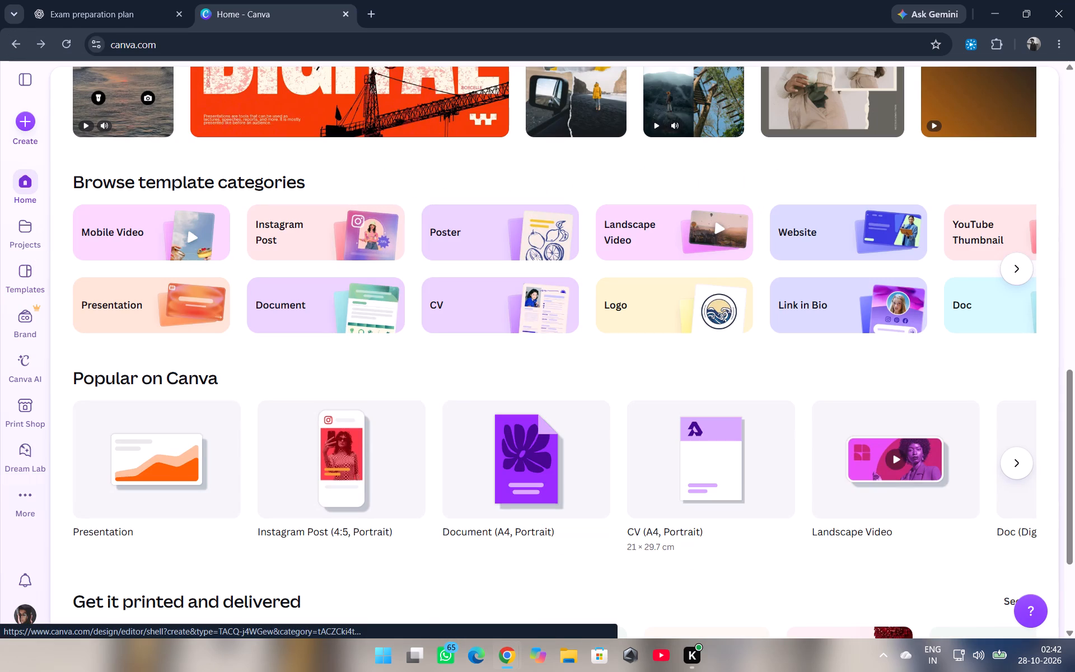
click(484, 293)
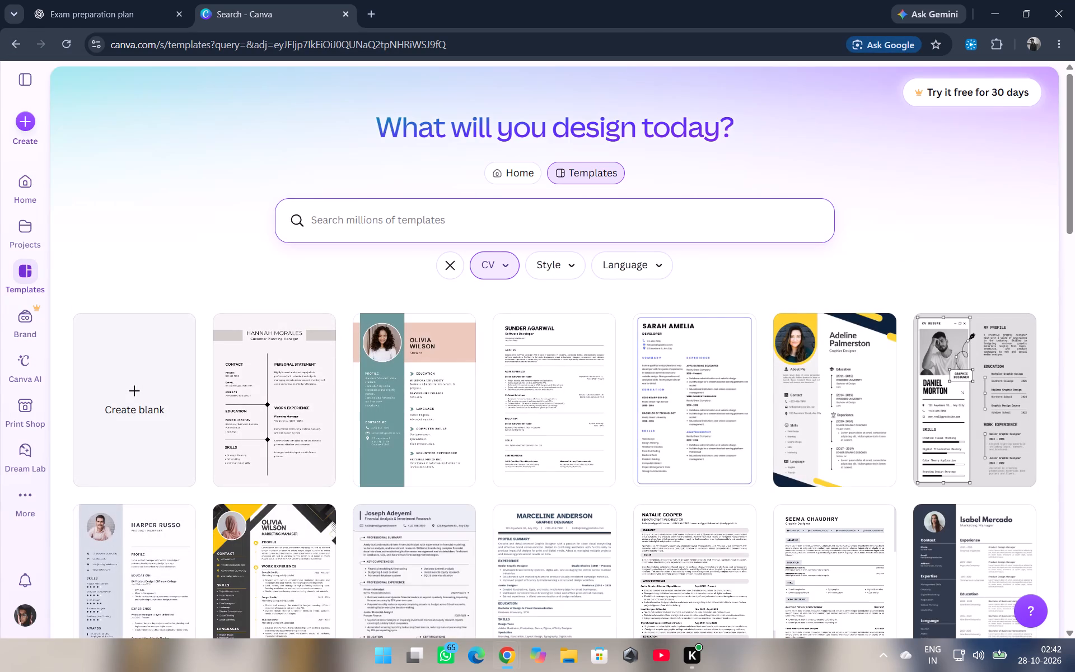
scroll(469, 339, down, 6)
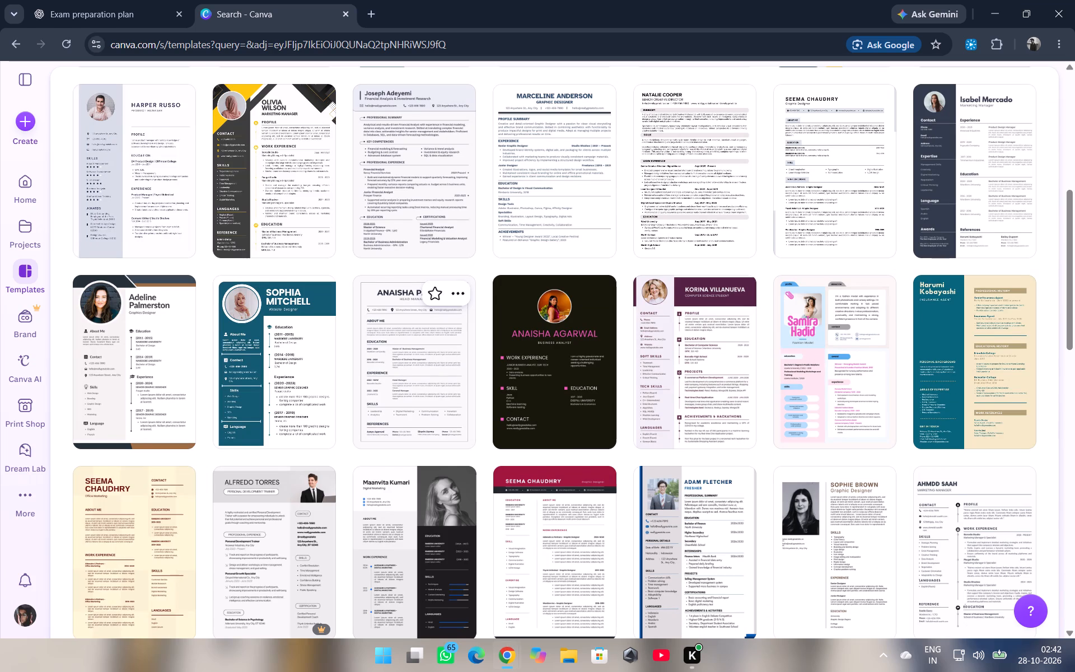
scroll(461, 366, down, 7)
scroll(458, 365, up, 1)
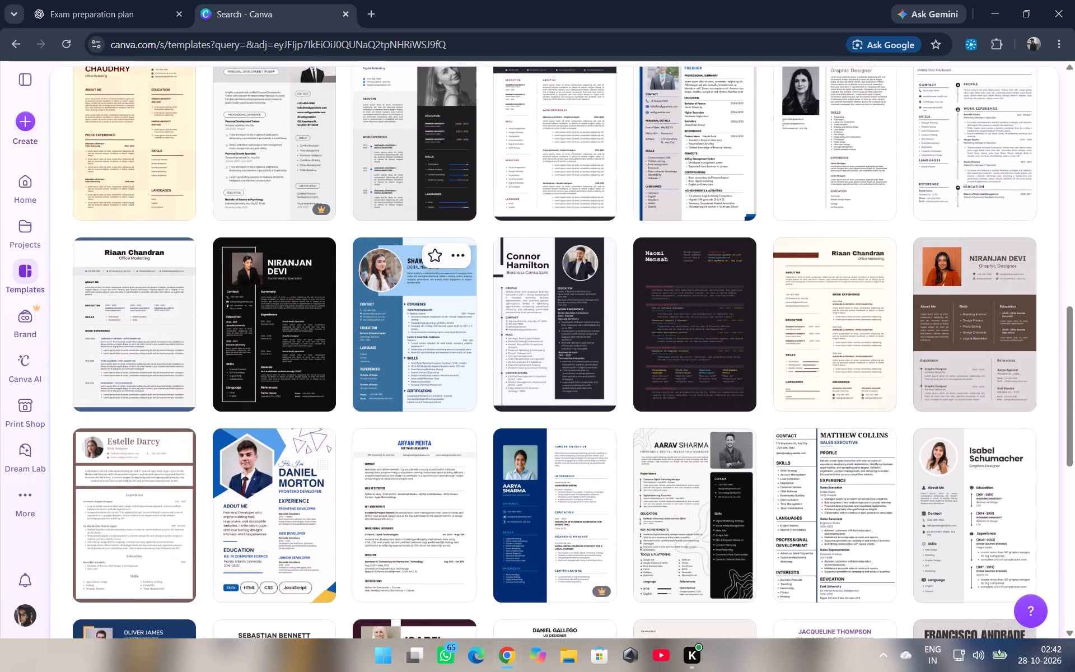
scroll(458, 366, down, 8)
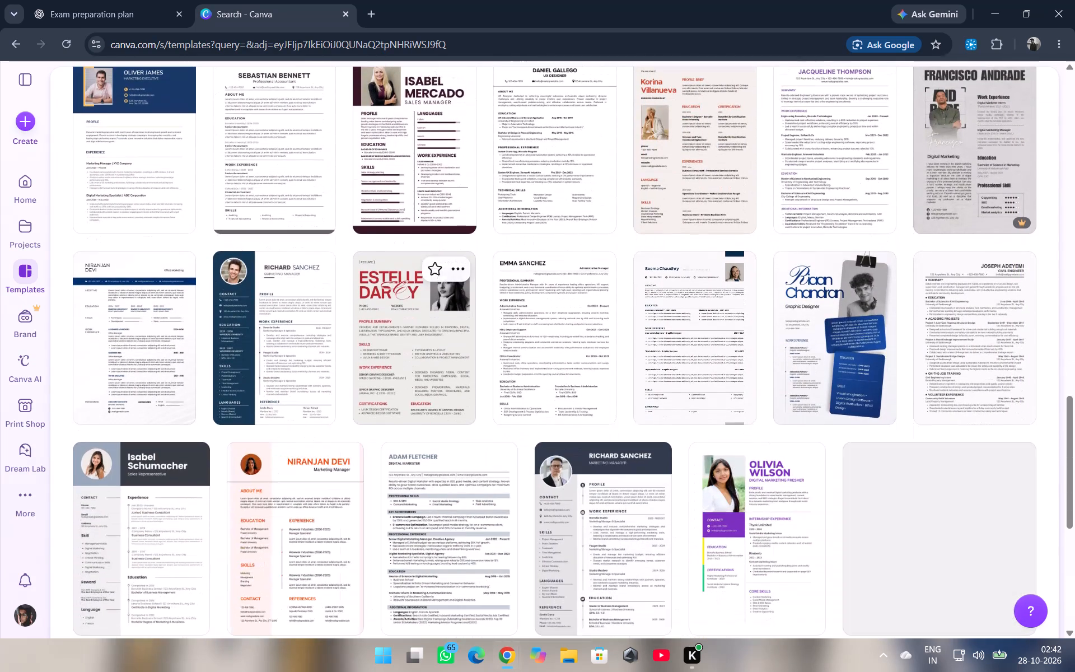
scroll(459, 367, down, 3)
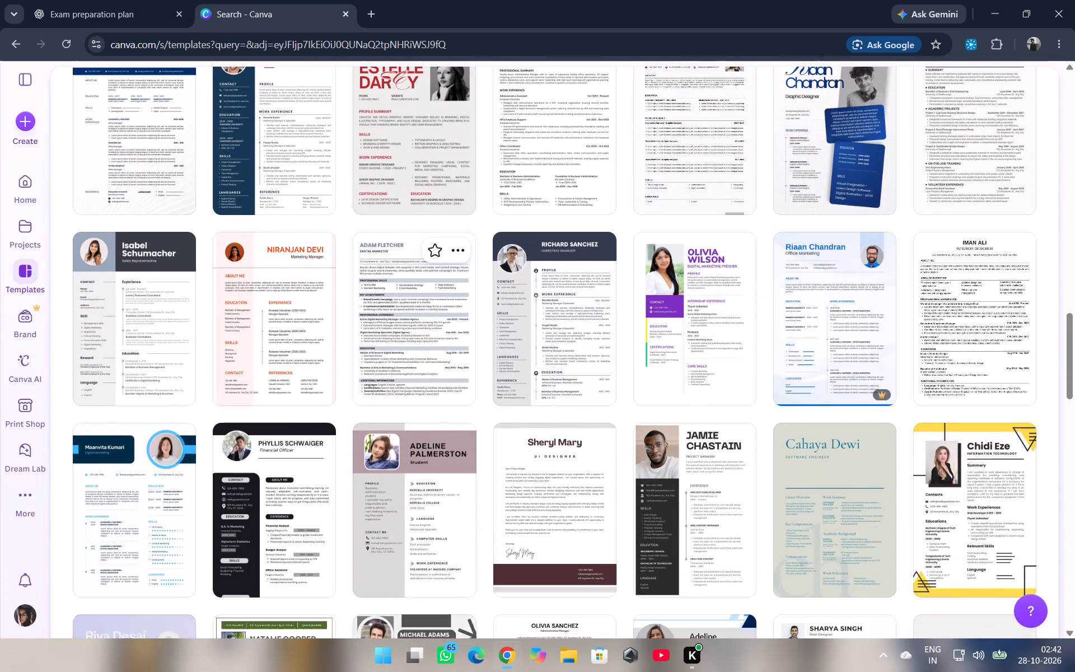
scroll(459, 367, down, 1)
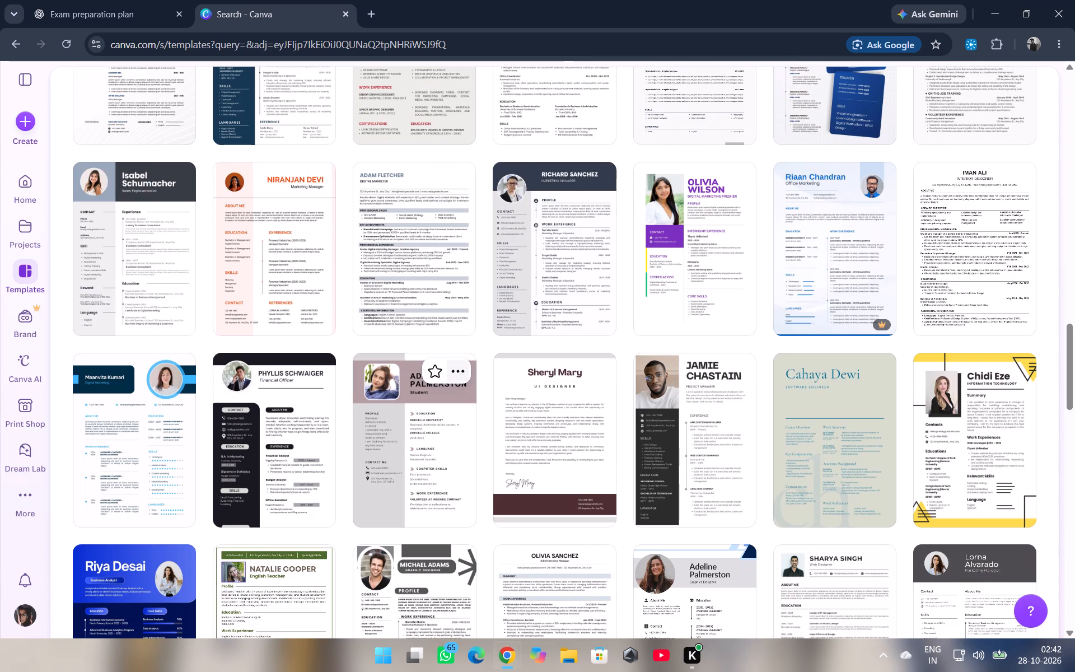
scroll(458, 368, down, 6)
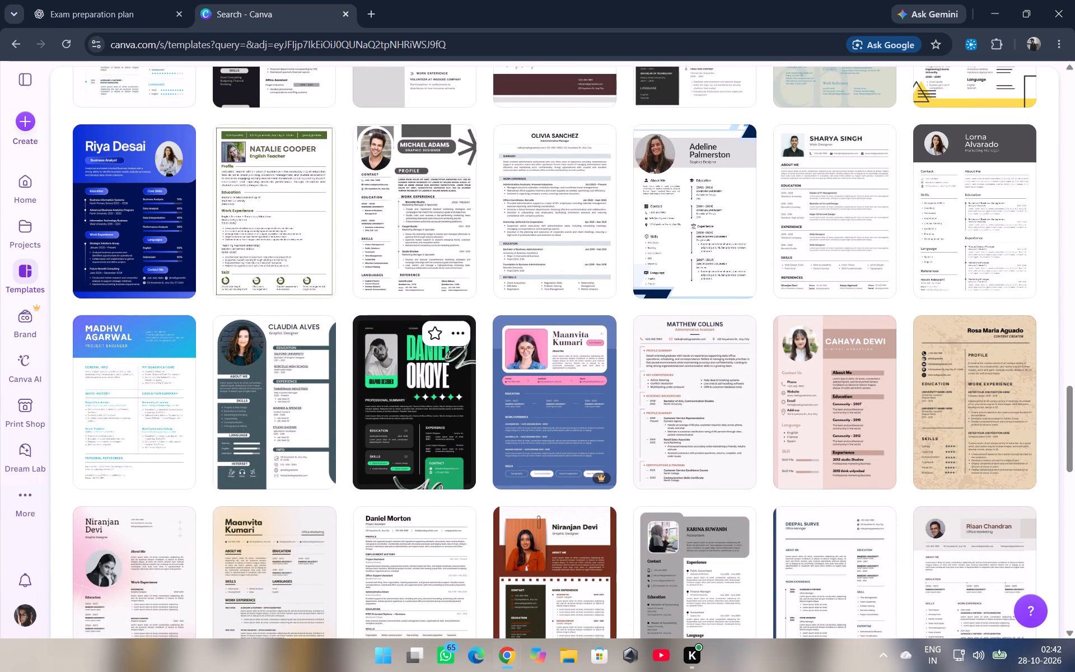
scroll(437, 412, down, 6)
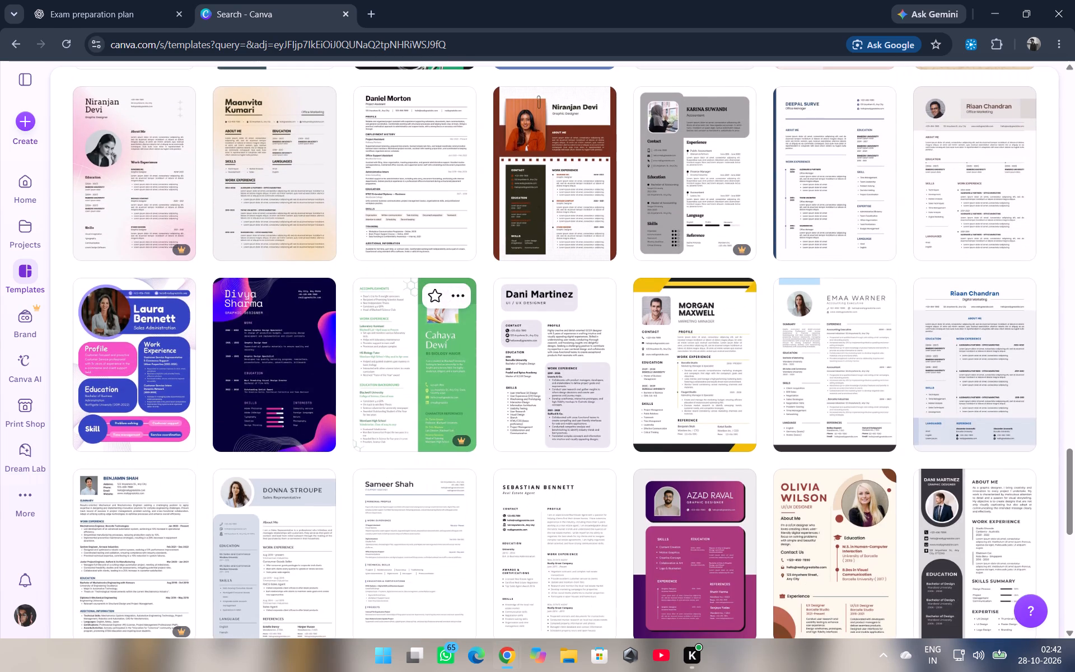
scroll(363, 418, up, 4)
scroll(425, 402, up, 6)
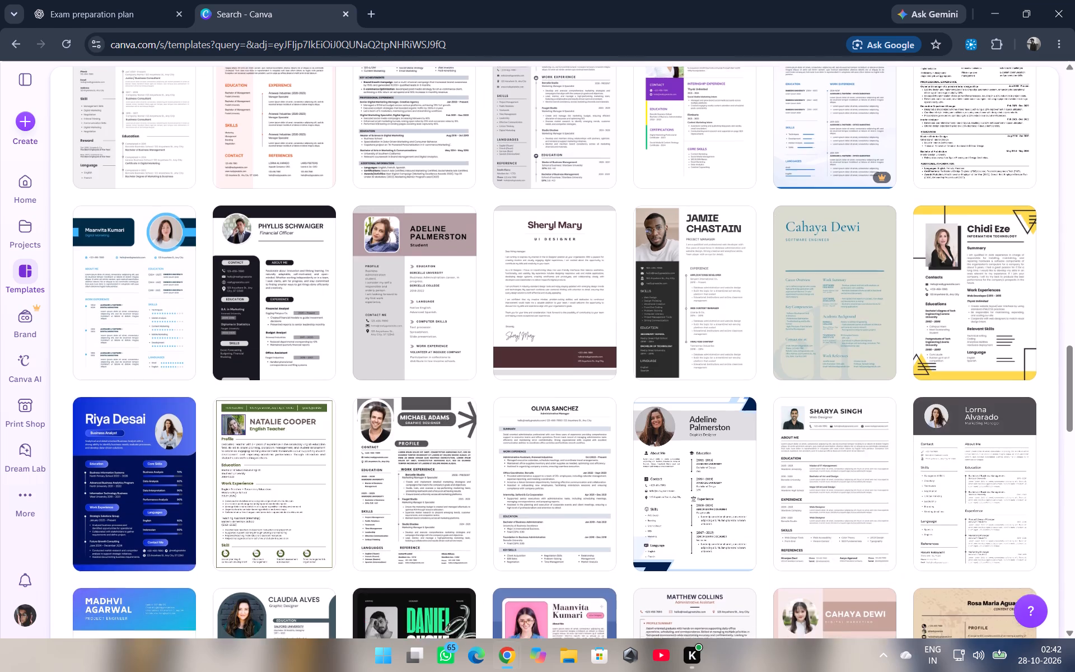
scroll(510, 412, down, 4)
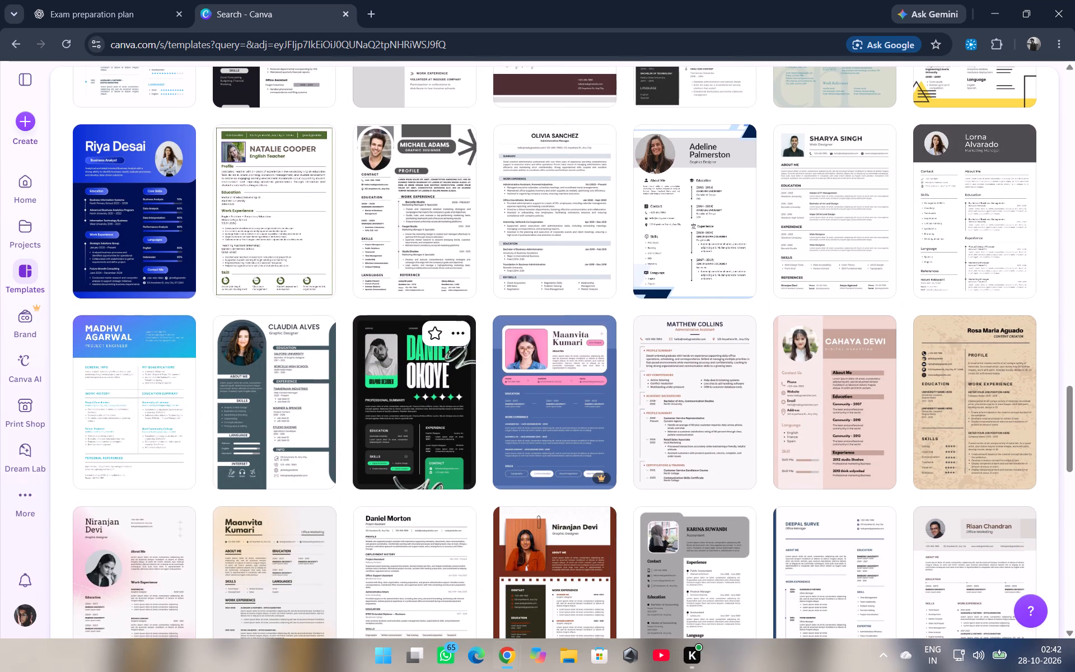
Open the Black Green Futuristic Graphic Designer Resume template and look through the similar resume designs suggested with it.
click(405, 391)
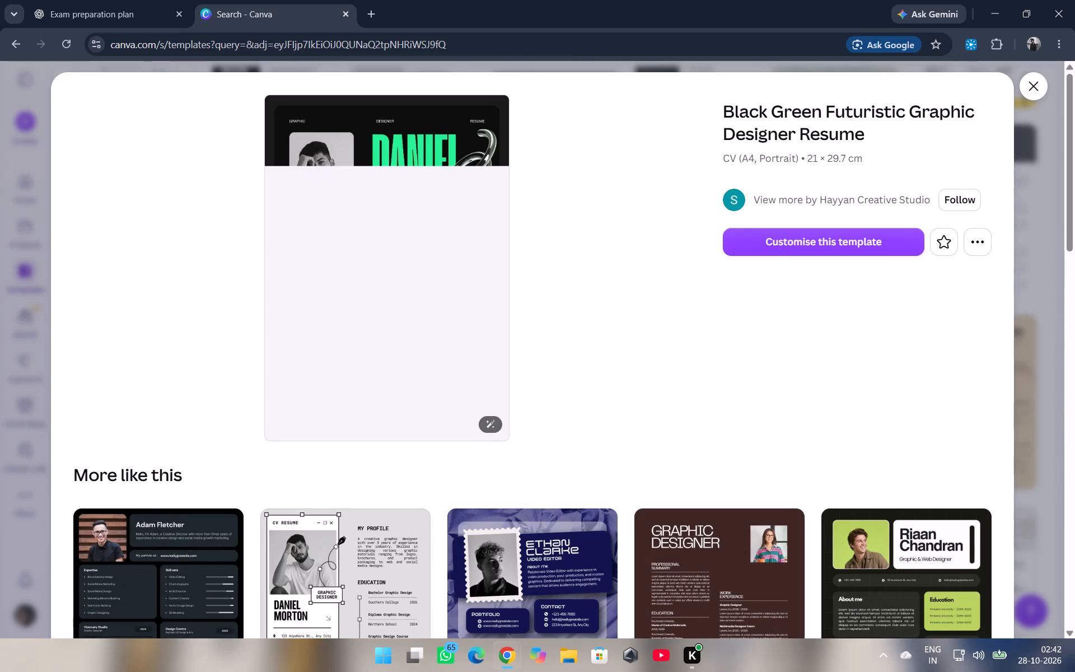
scroll(499, 391, down, 7)
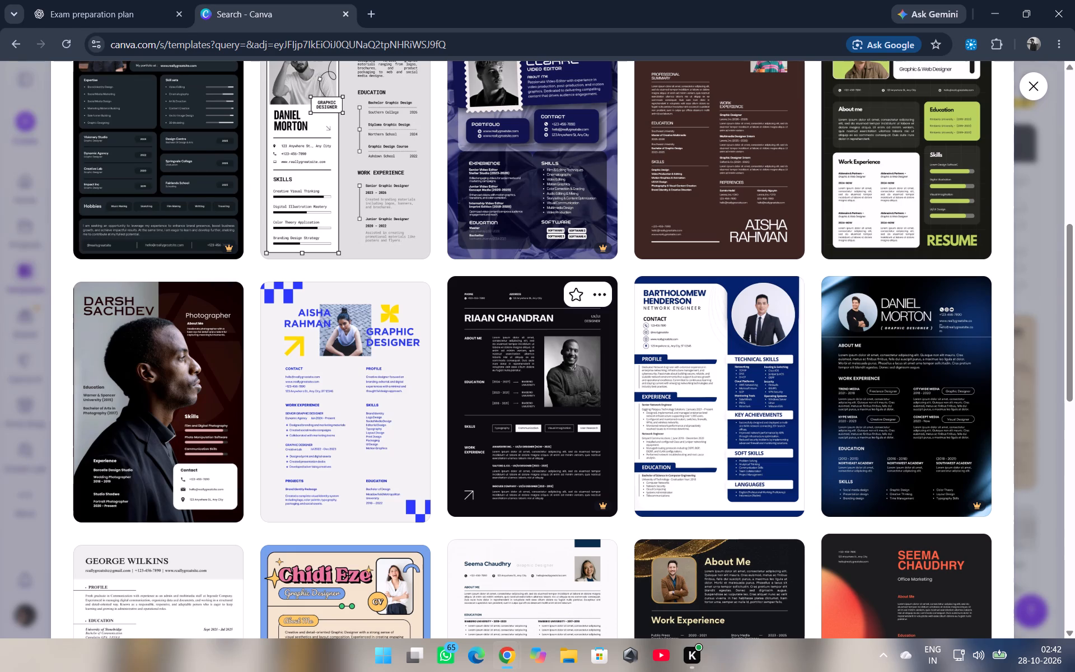
scroll(506, 411, up, 2)
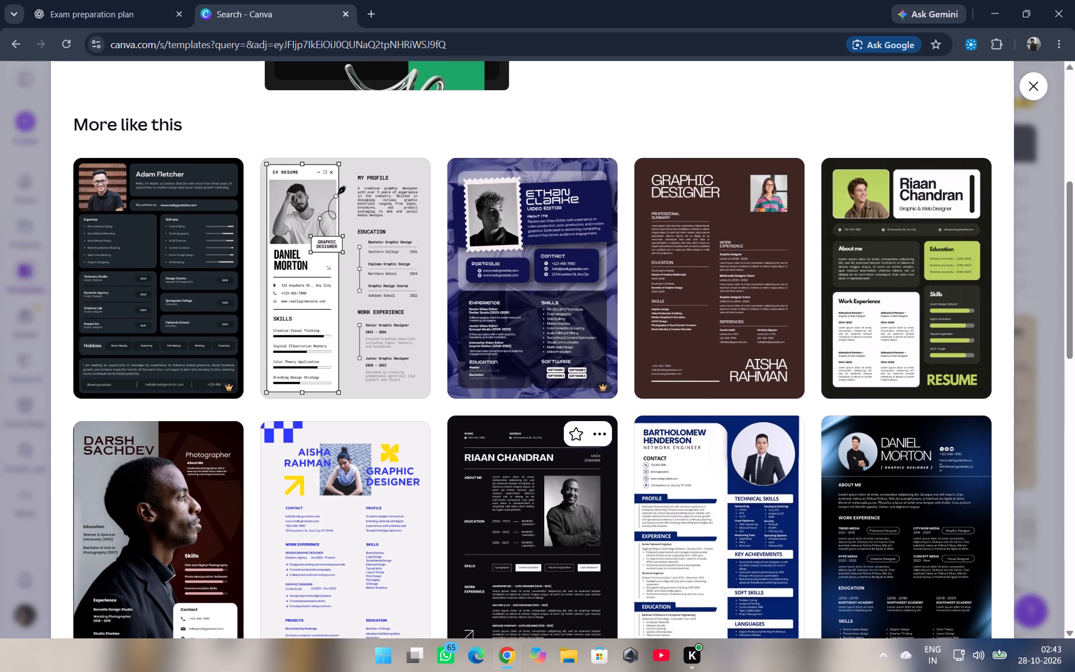
scroll(506, 411, down, 6)
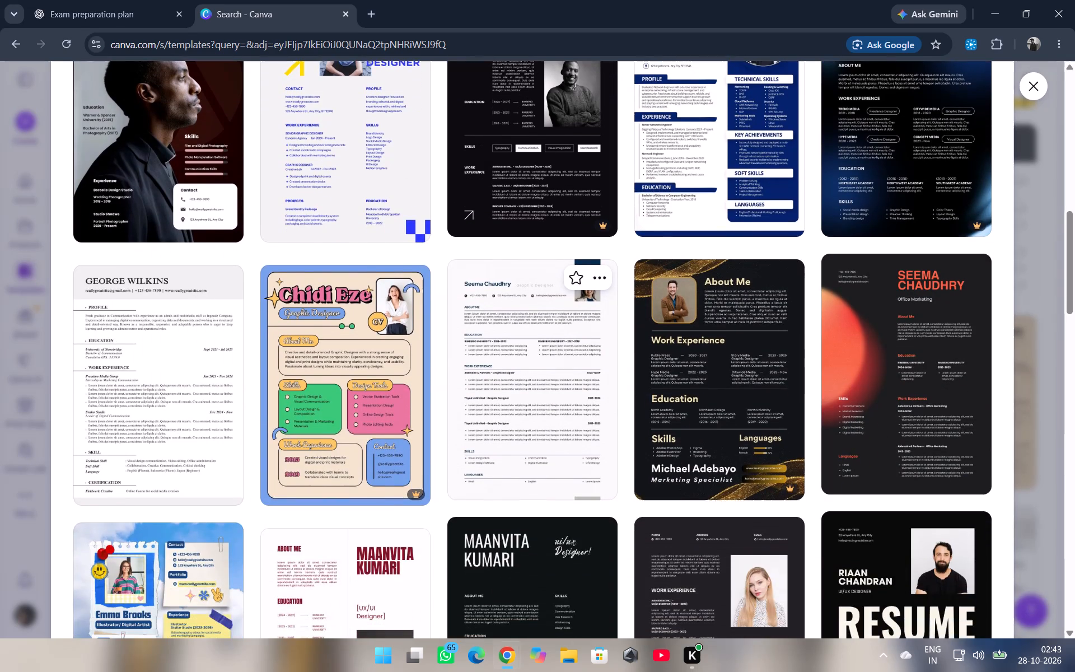
scroll(506, 410, down, 4)
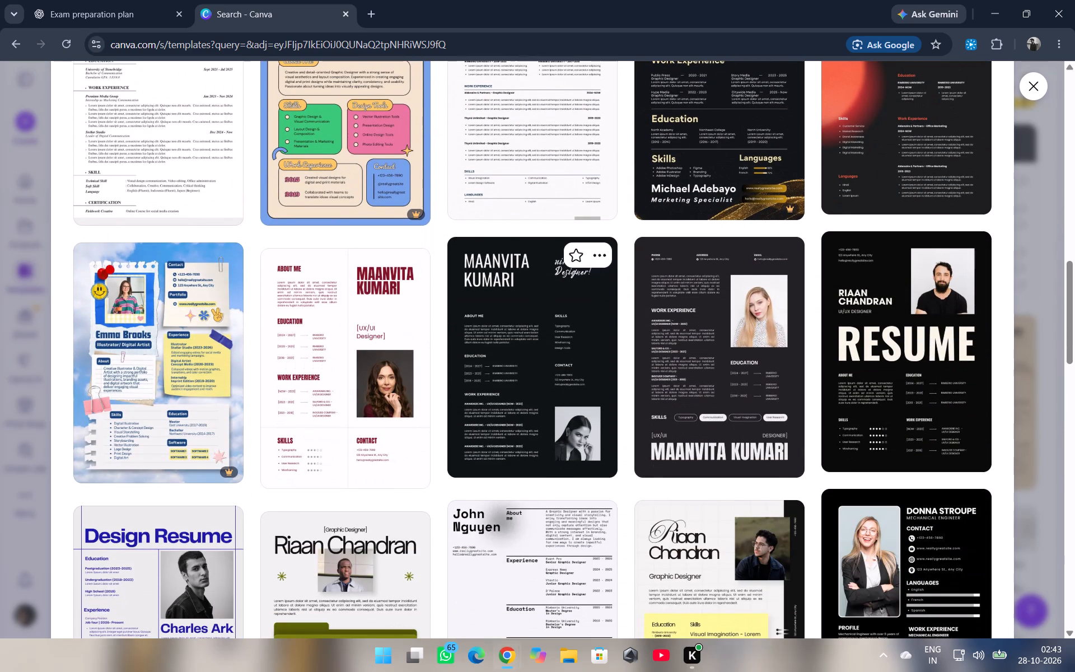
scroll(507, 390, down, 4)
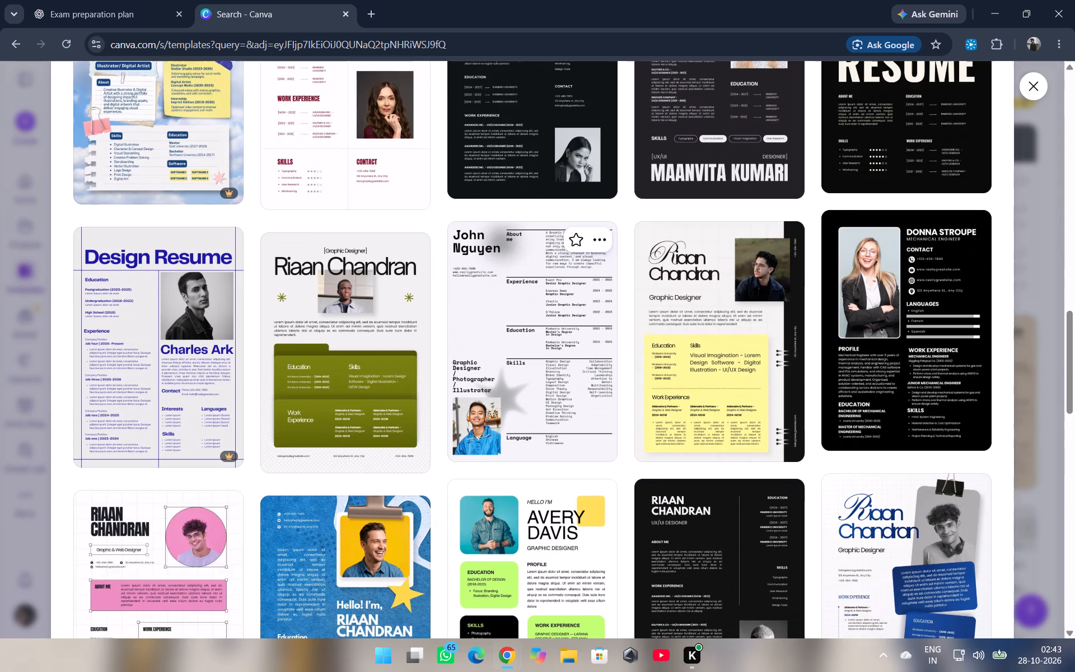
scroll(497, 395, down, 1)
scroll(392, 395, down, 4)
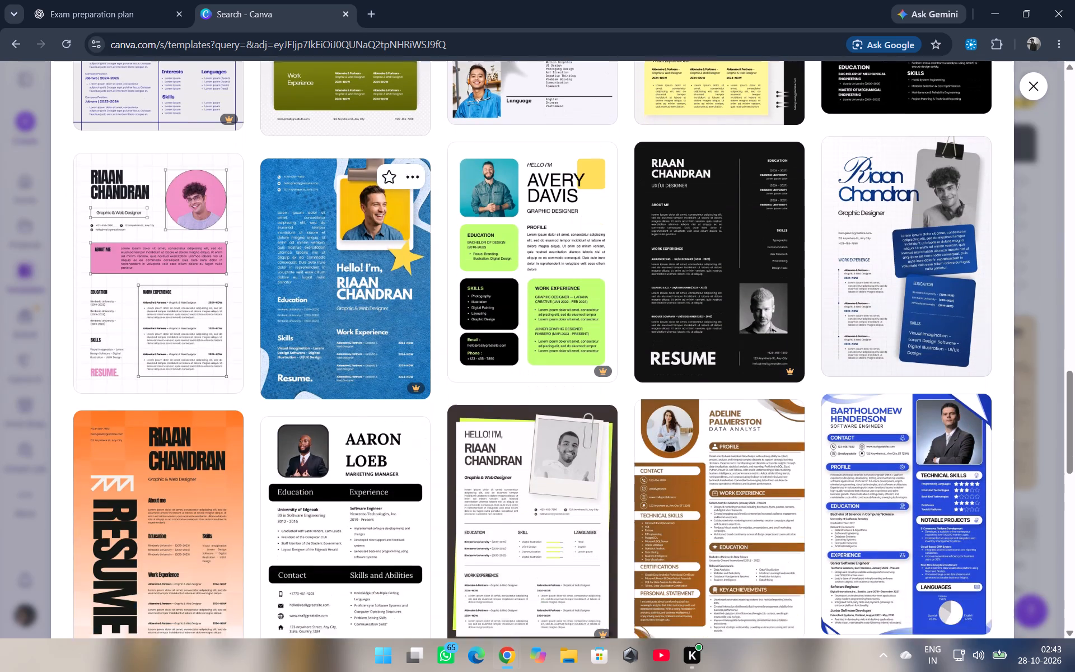
scroll(427, 400, down, 5)
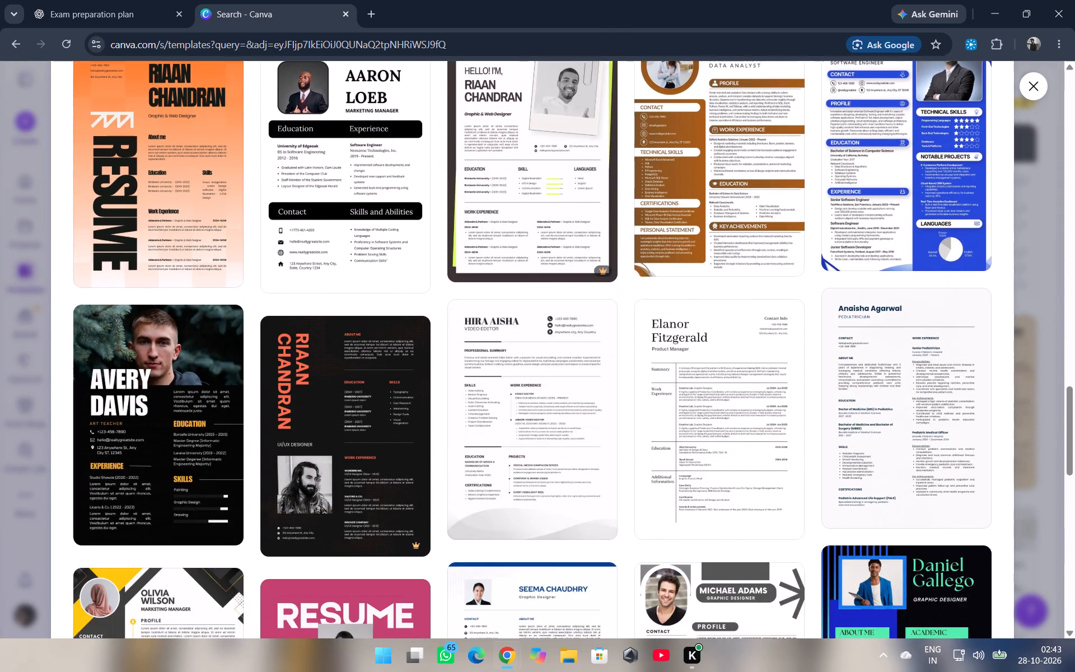
scroll(437, 399, down, 3)
scroll(437, 399, up, 8)
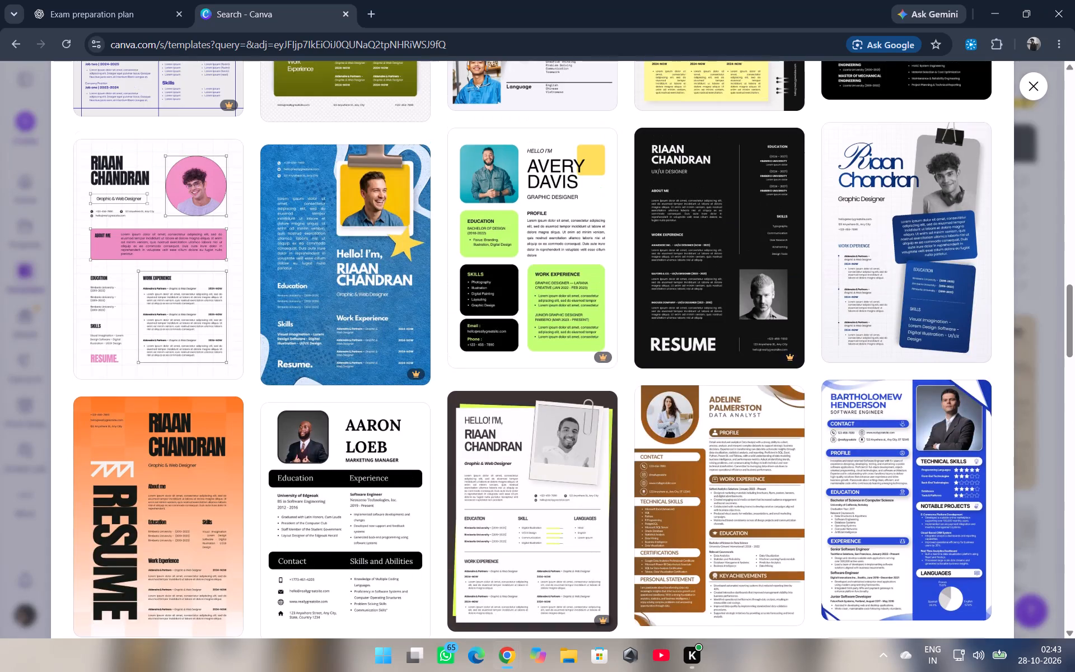
scroll(446, 401, up, 7)
scroll(489, 441, up, 4)
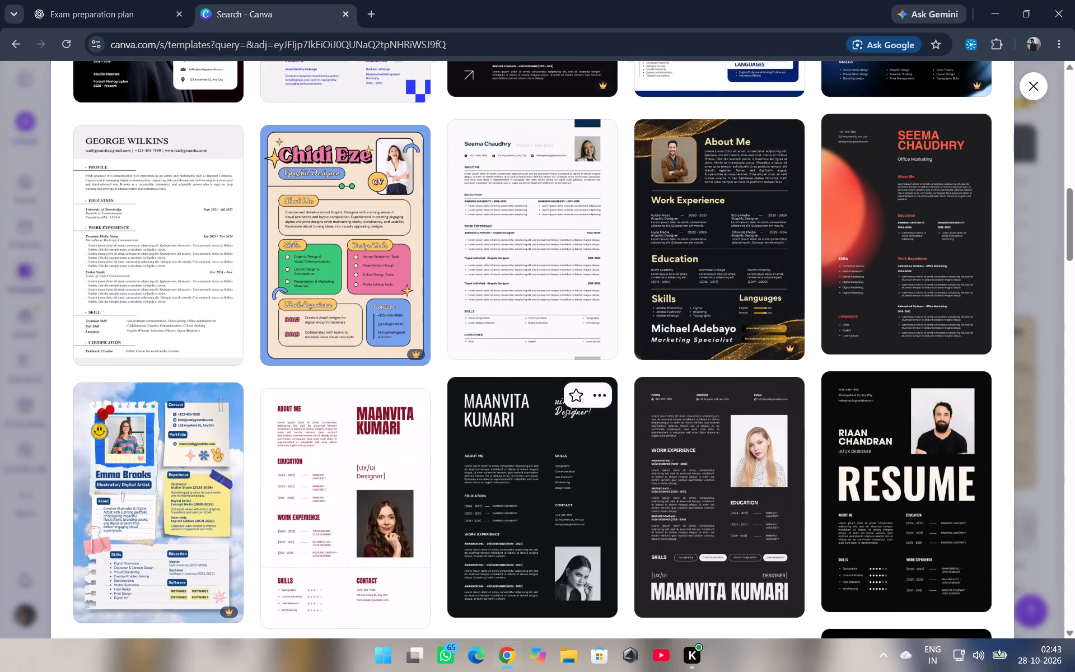
scroll(493, 437, up, 3)
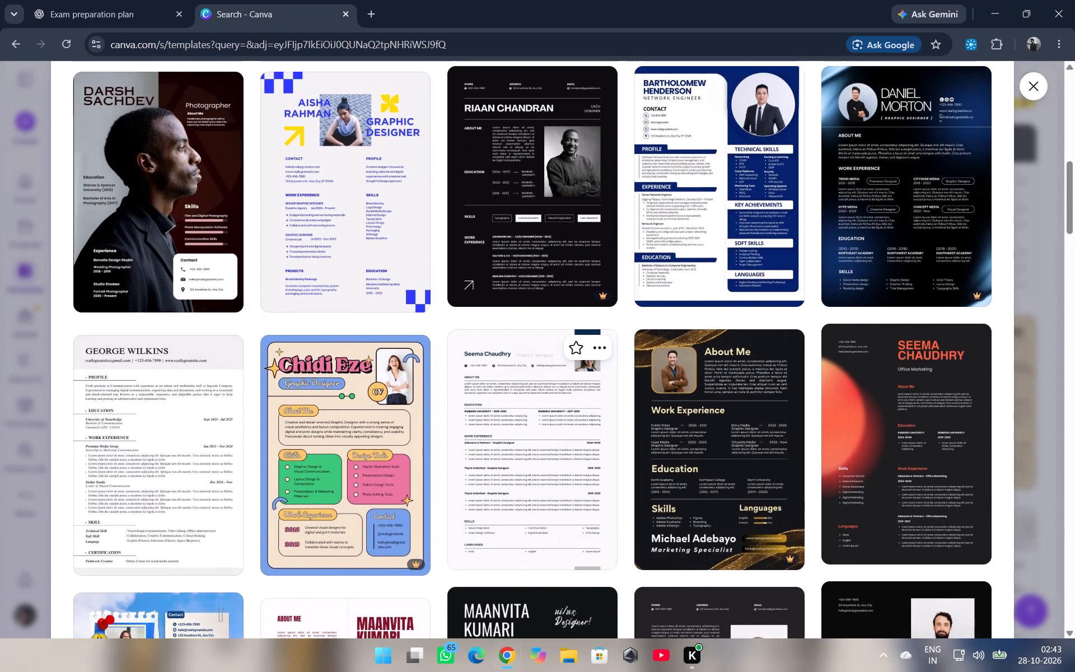
scroll(493, 437, up, 1)
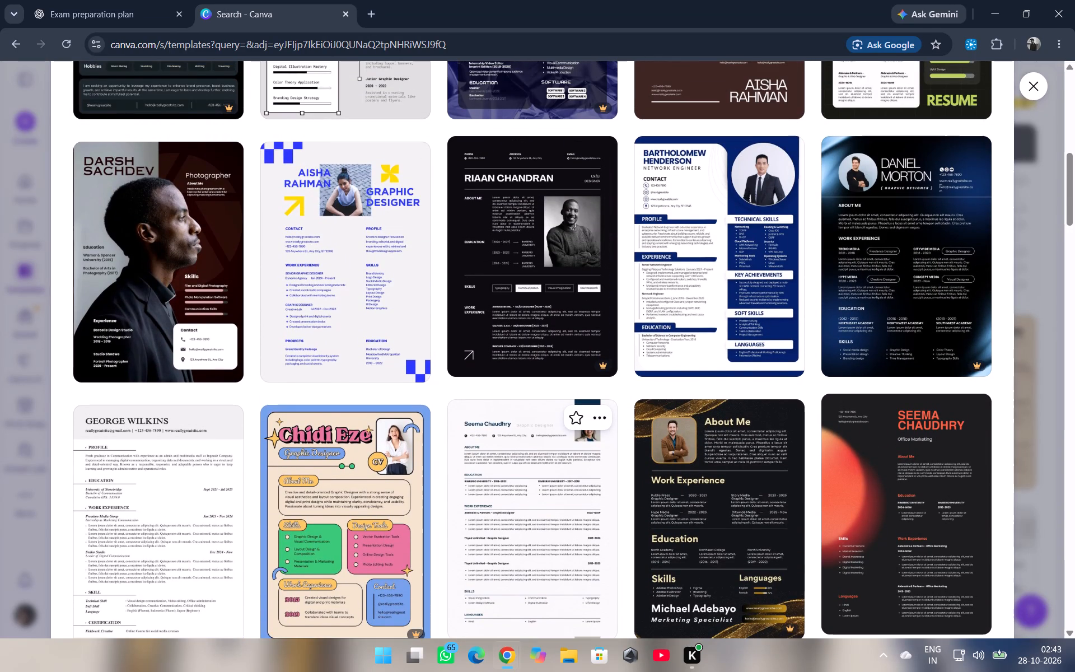
scroll(582, 421, up, 6)
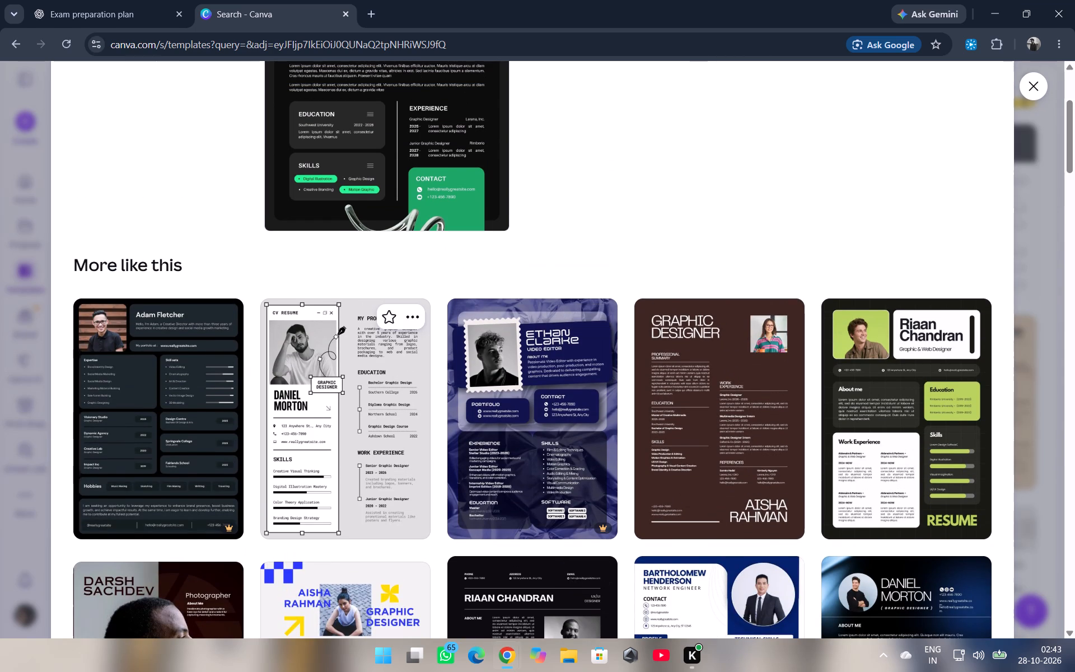
scroll(362, 414, up, 5)
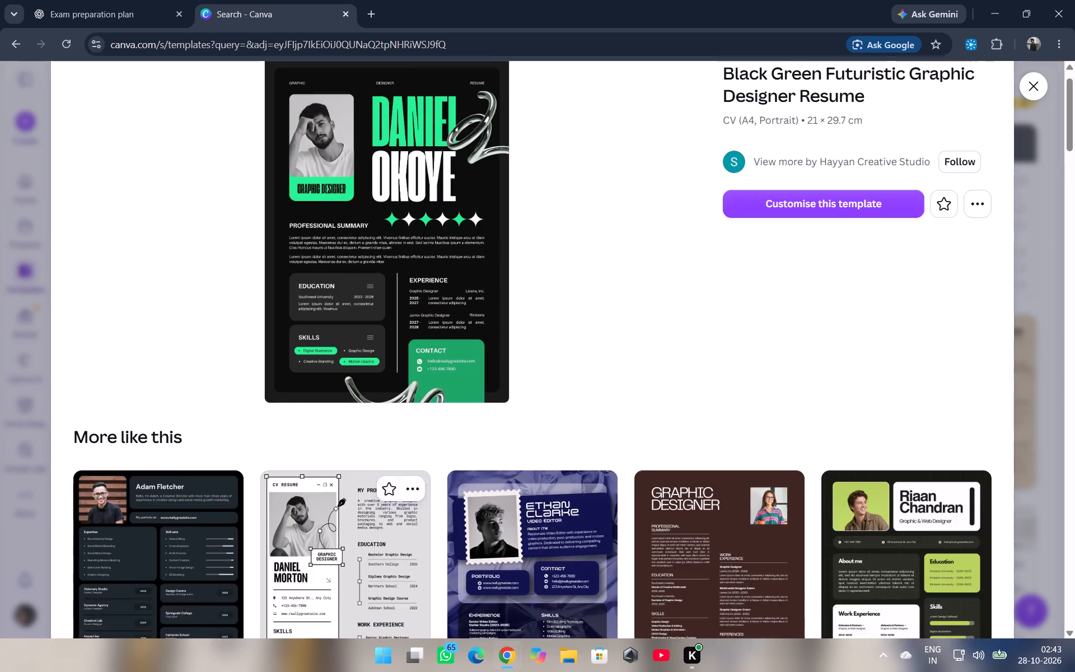
Open the Grey White Creative Graphic Designer CV Resume template and start customising it as a new design.
scroll(372, 412, down, 4)
click(333, 400)
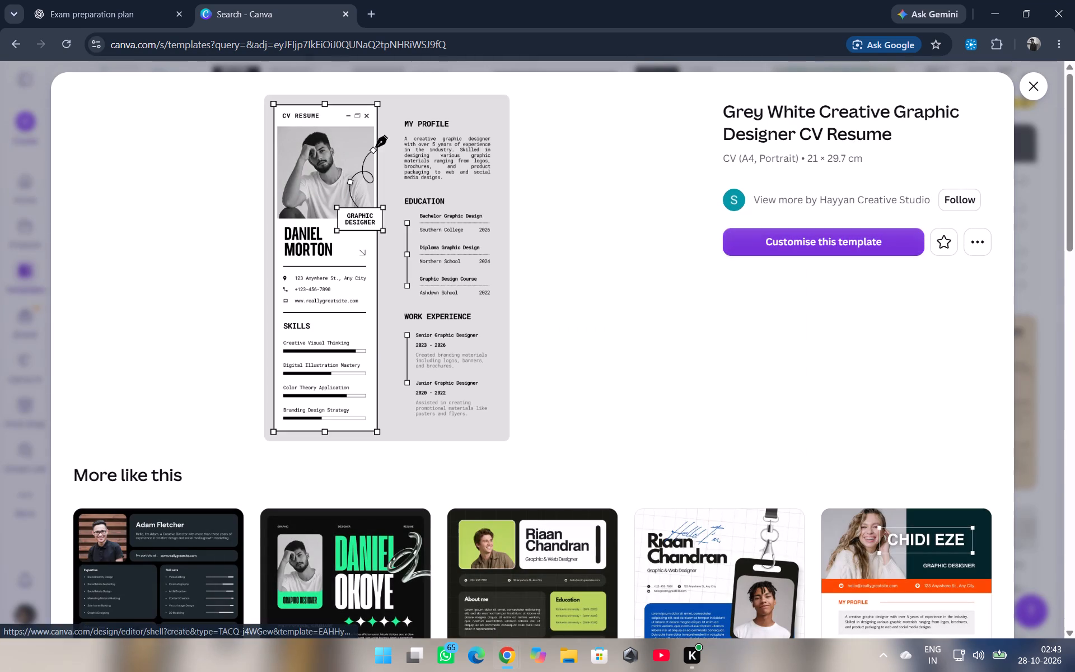
click(863, 244)
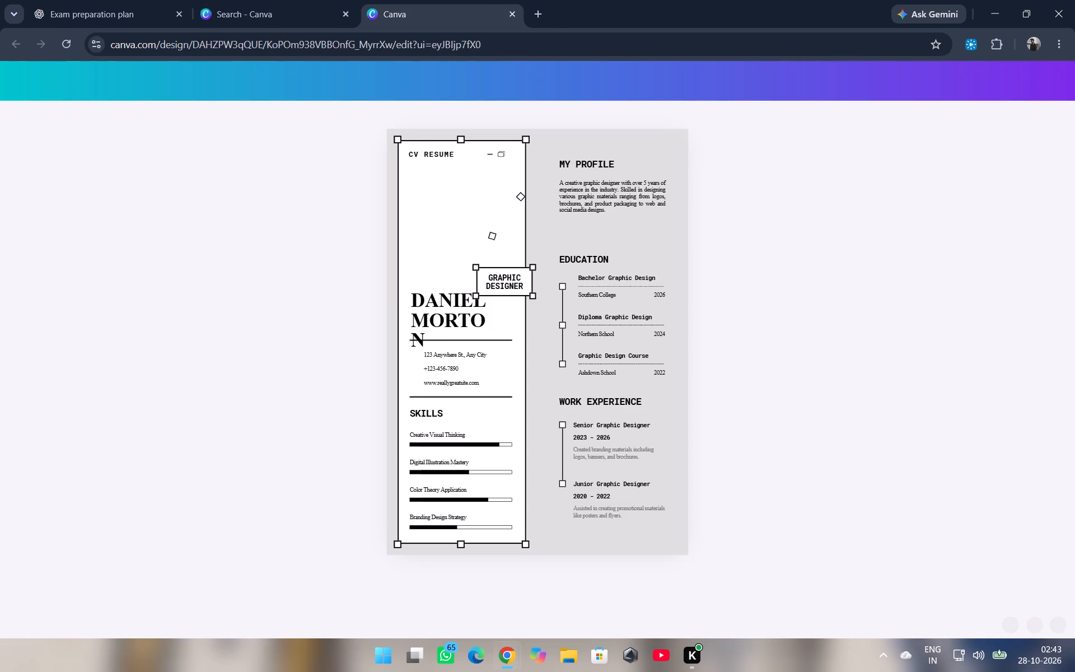
Replace the placeholder name heading below the photo with the resume owner's first name and surname on two lines.
scroll(498, 361, up, 4)
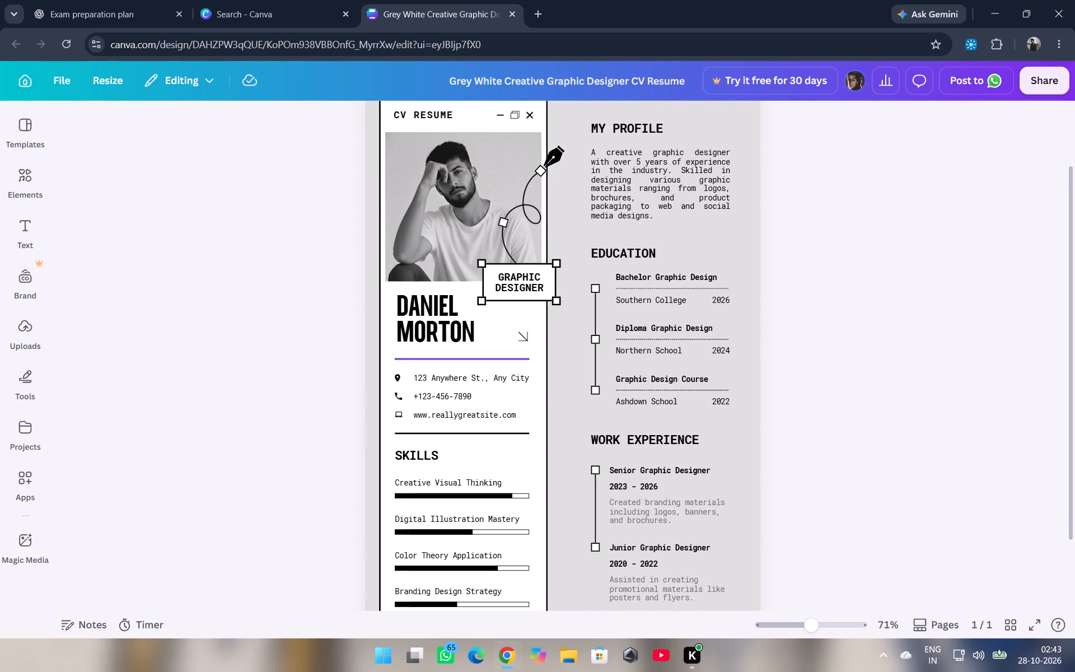
click(432, 304)
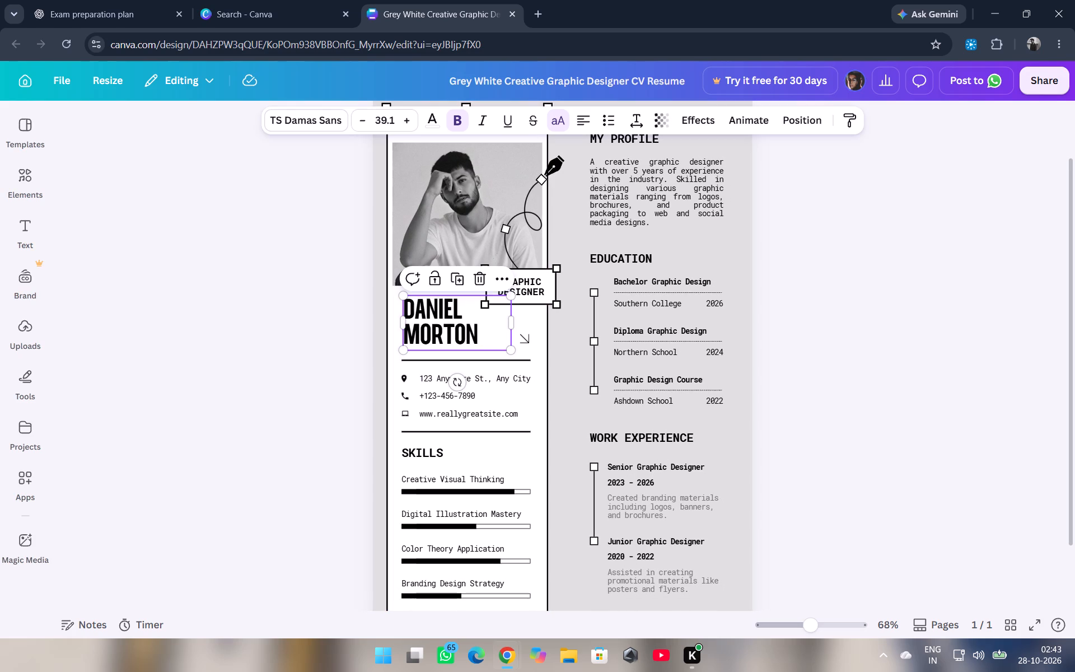
click(448, 315)
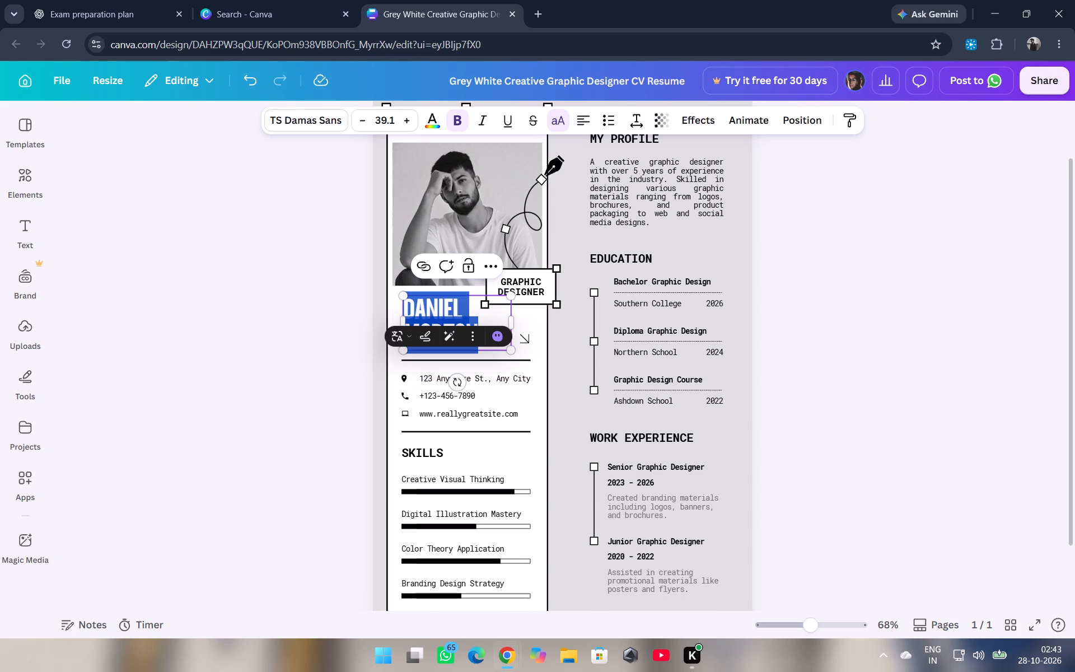
key(BackSpace)
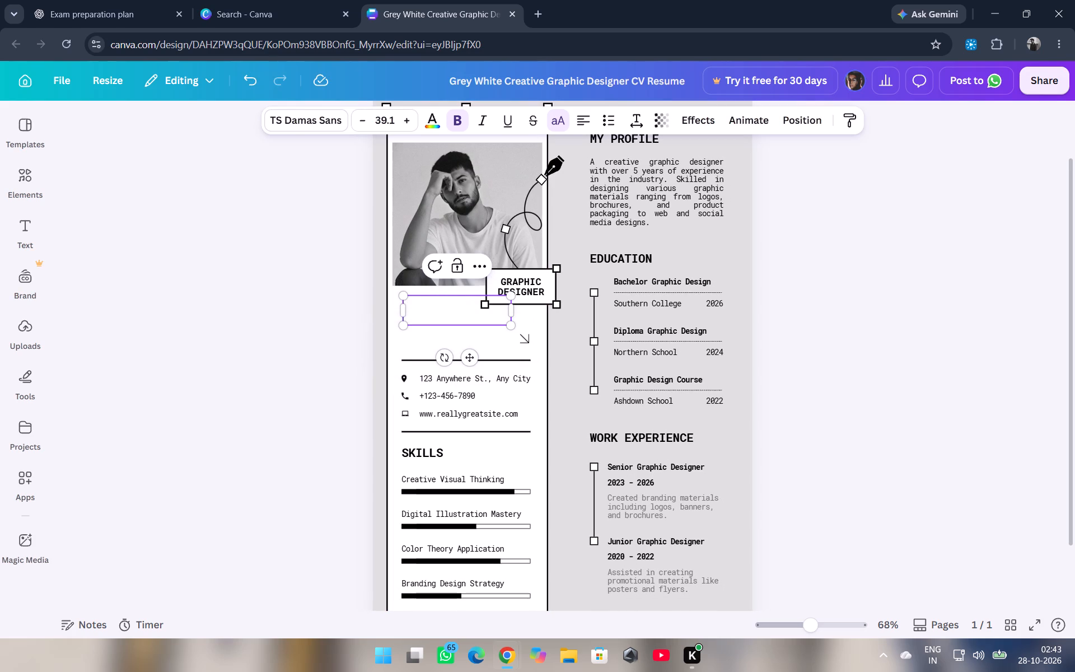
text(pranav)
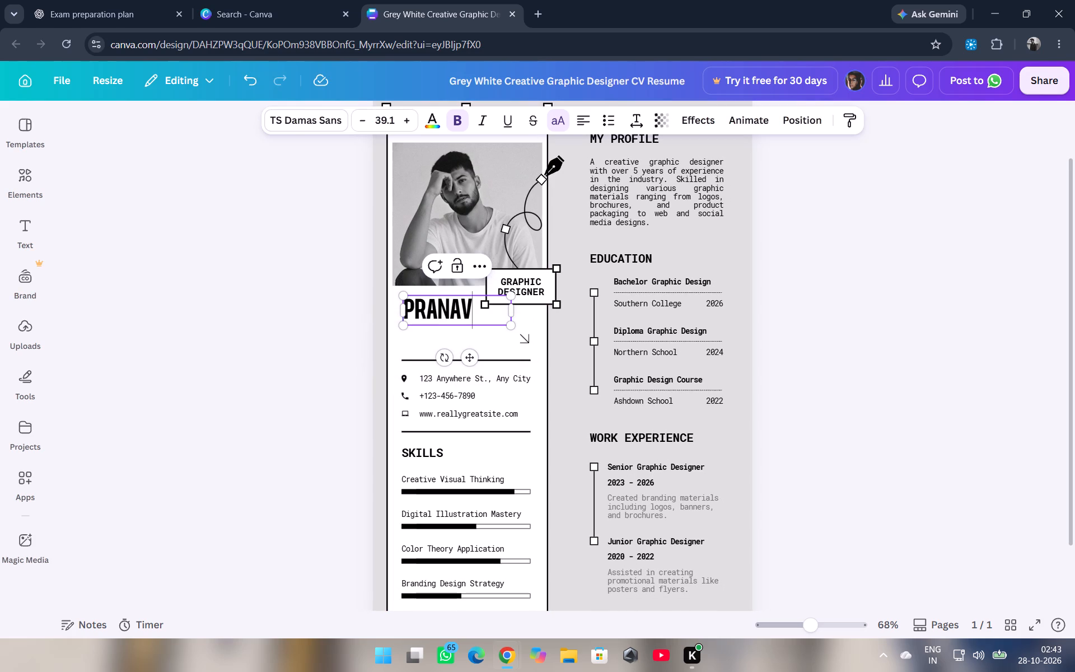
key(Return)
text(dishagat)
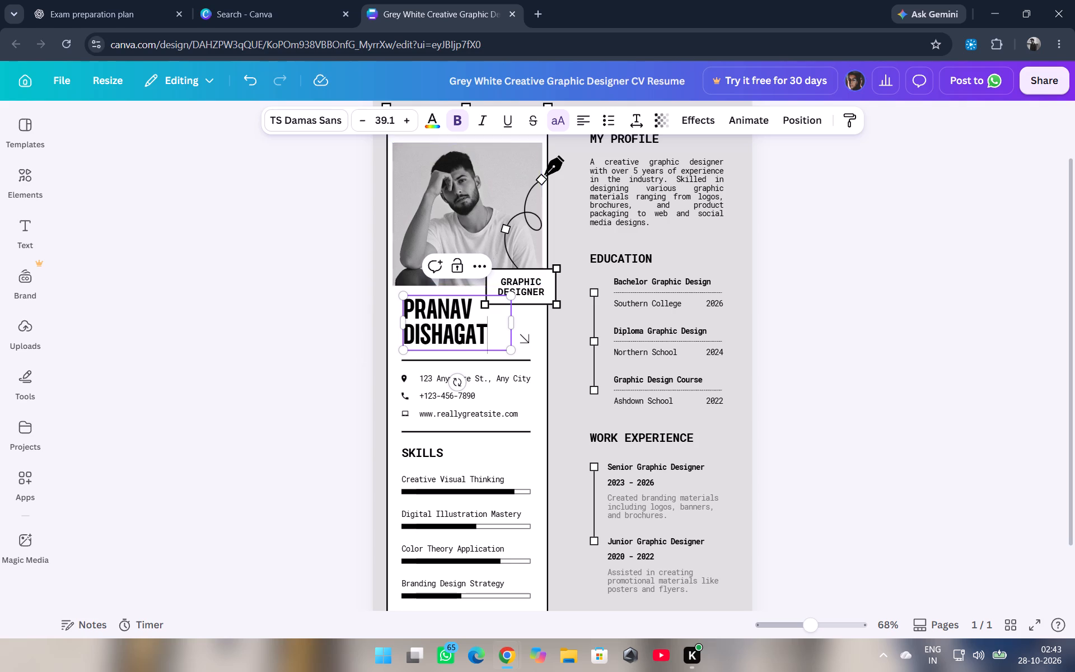
click(318, 298)
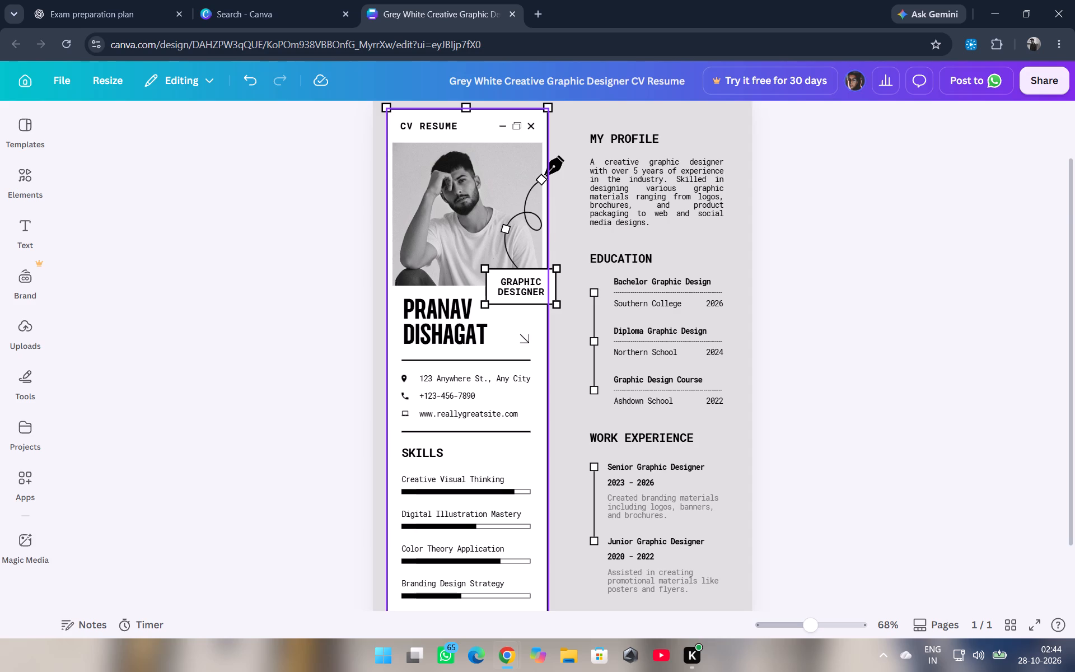
scroll(462, 417, down, 1)
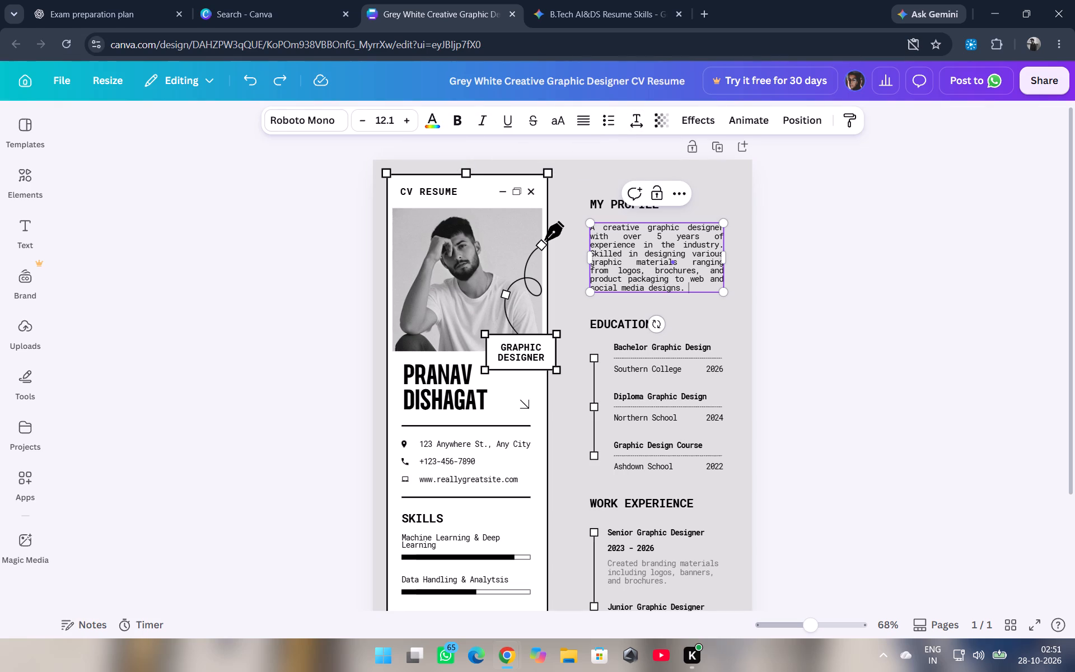
key(ctrl+a)
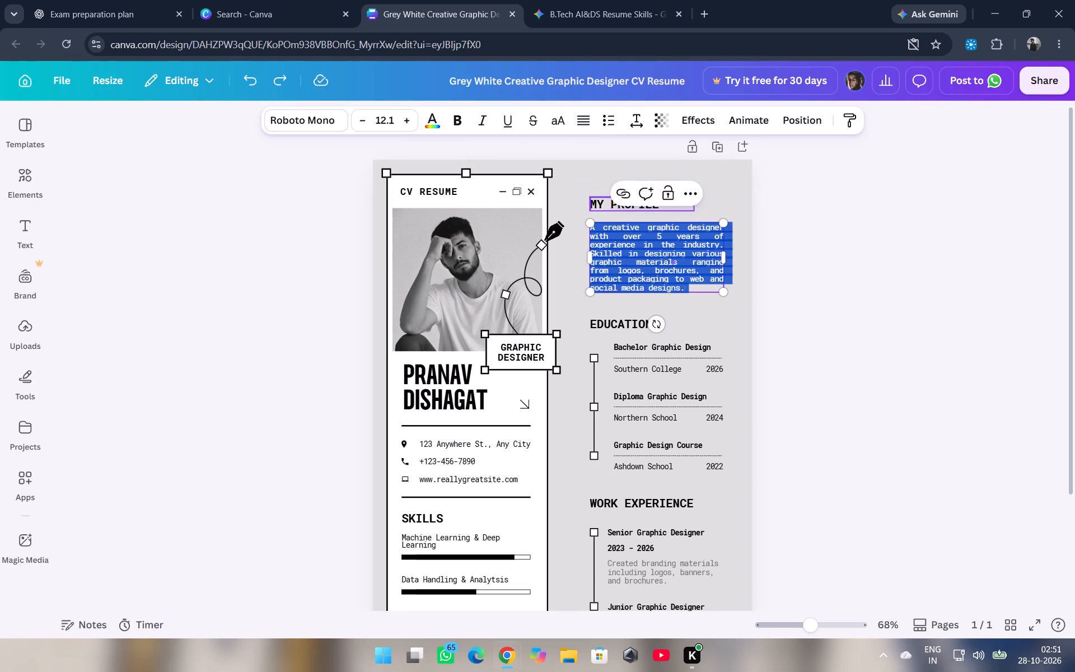
key(BackSpace)
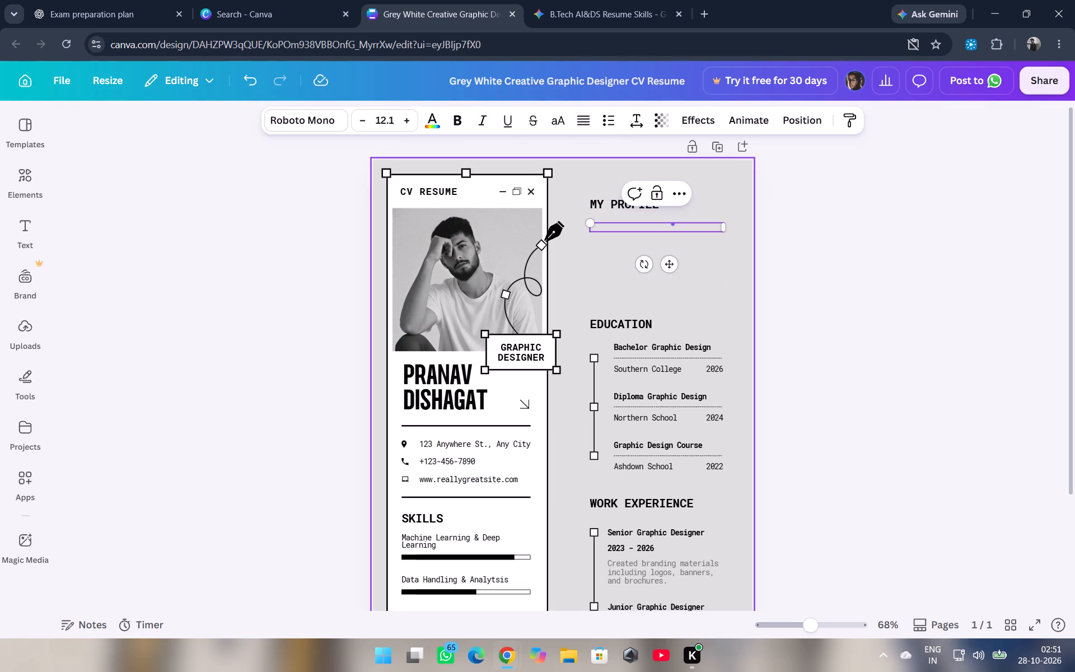
key(ctrl+v)
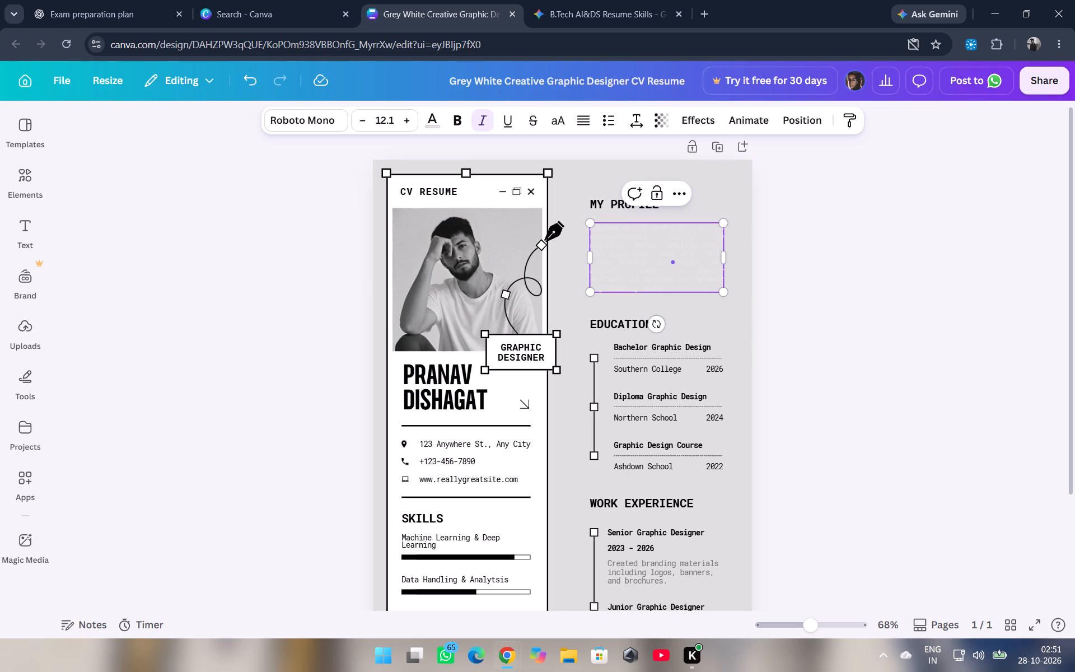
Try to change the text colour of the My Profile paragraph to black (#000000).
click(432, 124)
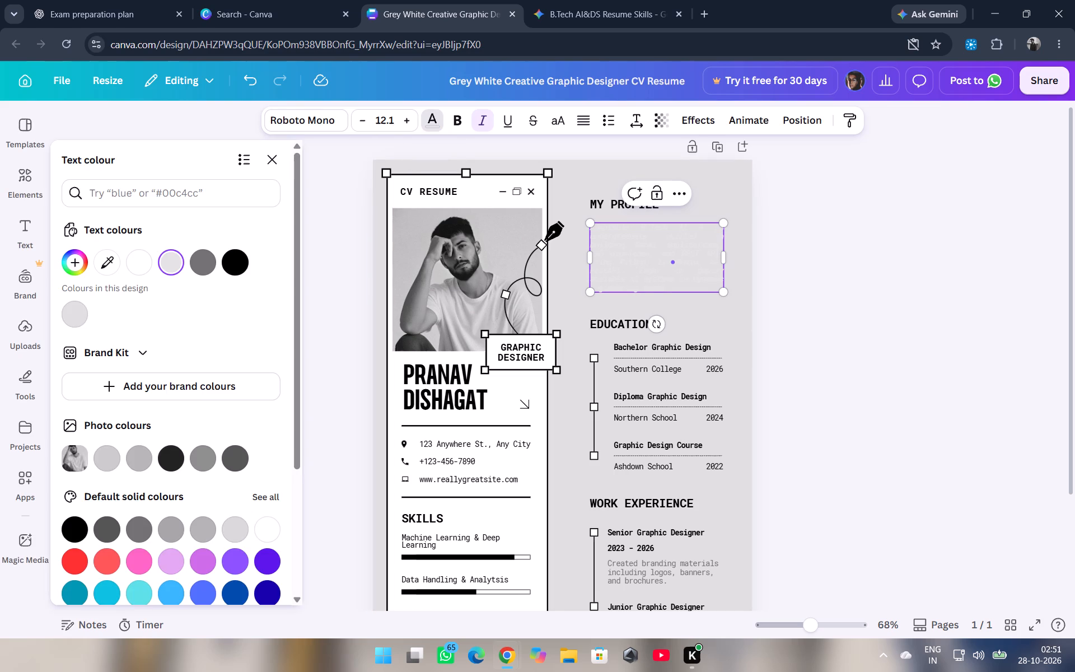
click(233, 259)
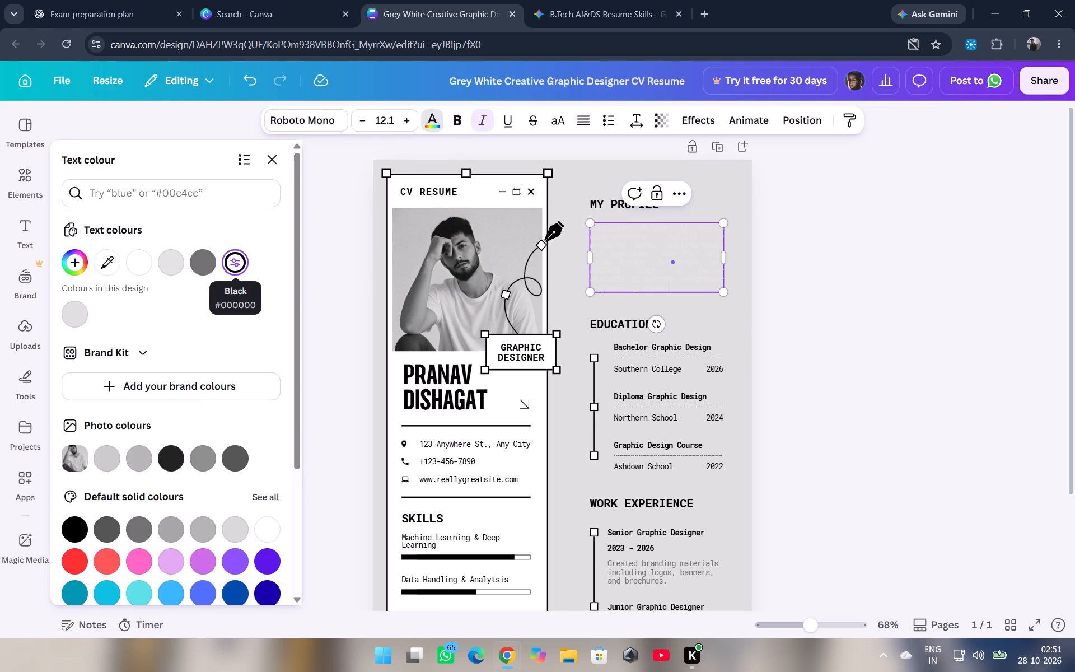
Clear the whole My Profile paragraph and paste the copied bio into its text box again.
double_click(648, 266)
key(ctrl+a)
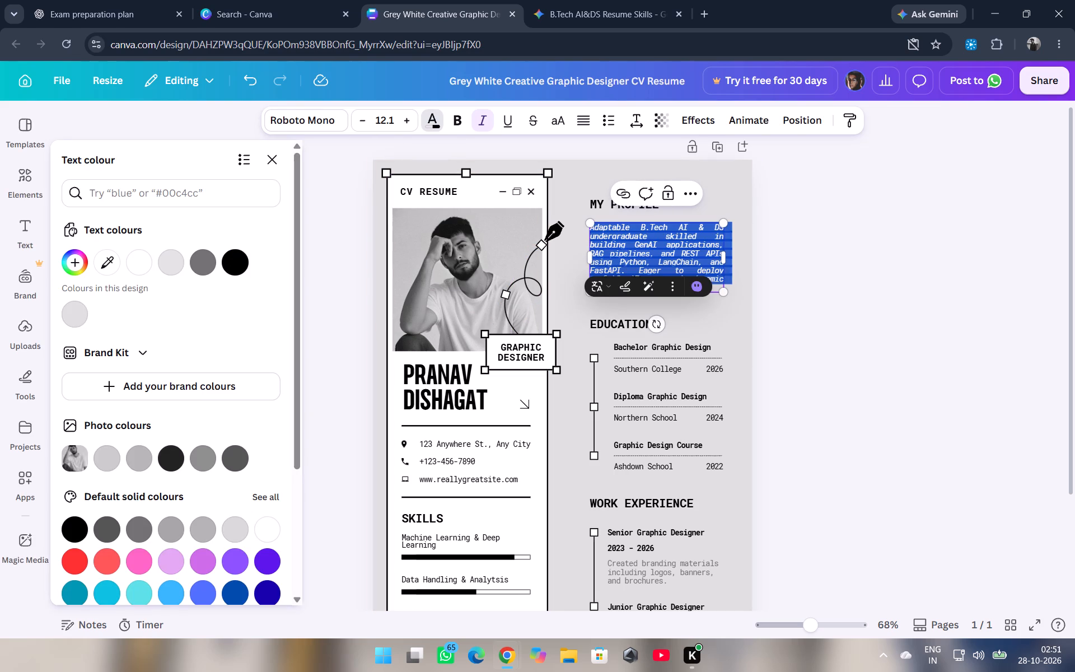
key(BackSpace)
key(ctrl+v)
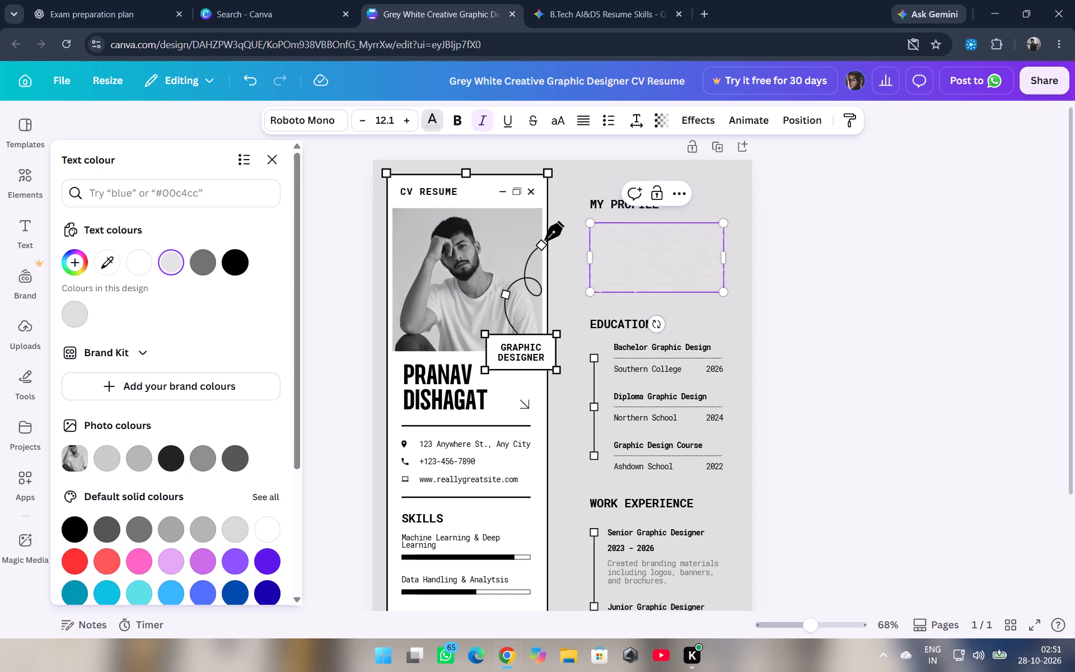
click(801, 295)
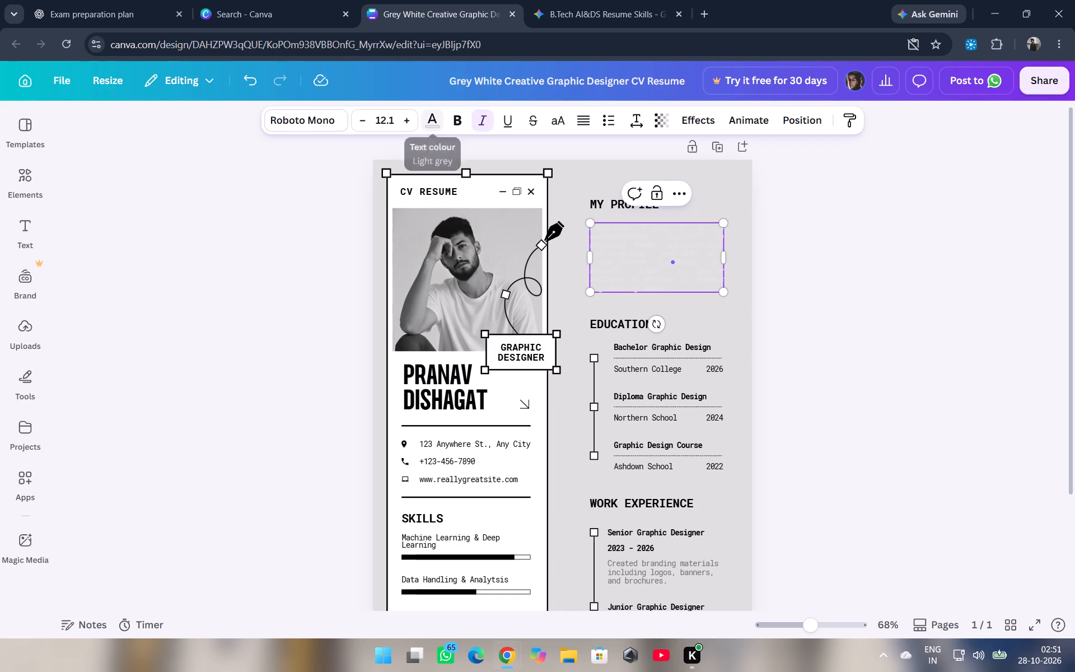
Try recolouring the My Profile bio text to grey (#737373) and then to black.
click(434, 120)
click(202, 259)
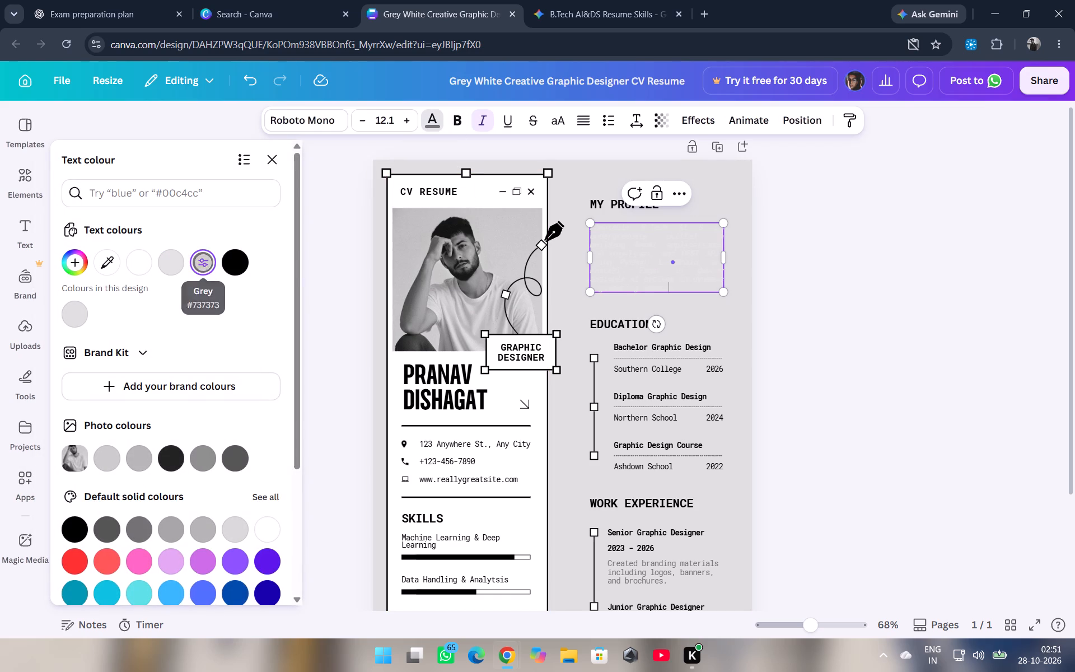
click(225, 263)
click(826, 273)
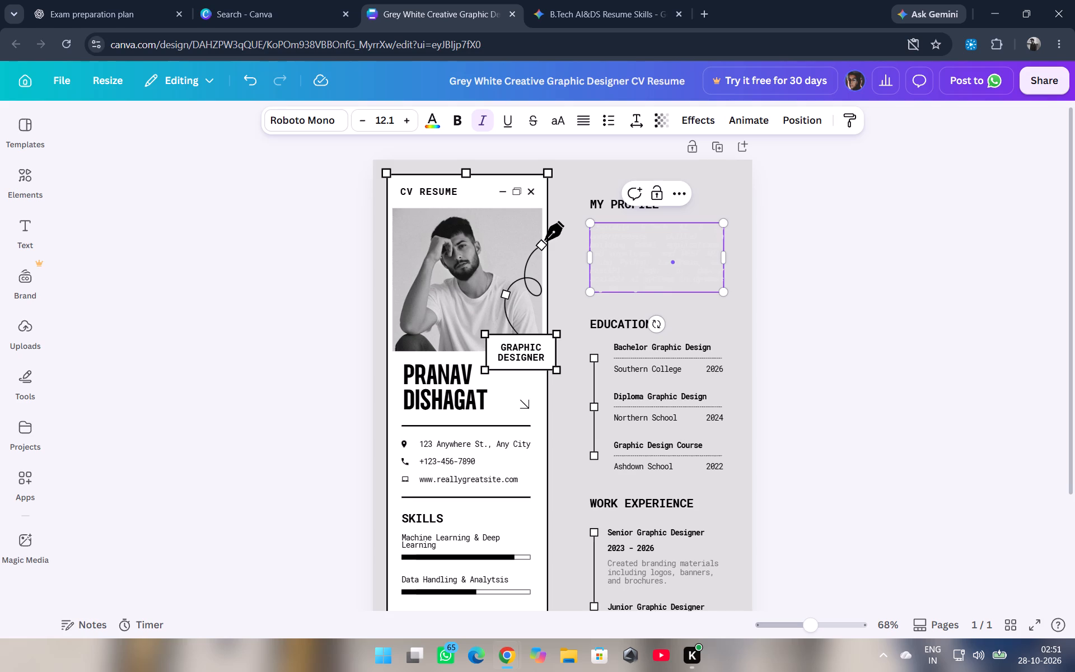
Undo the recolouring and bio replacement to restore the template's original My Profile paragraph, then deselect it.
scroll(698, 267, up, 1)
key(ctrl+z)
key(ctrl+z)
key(ctrl+z)
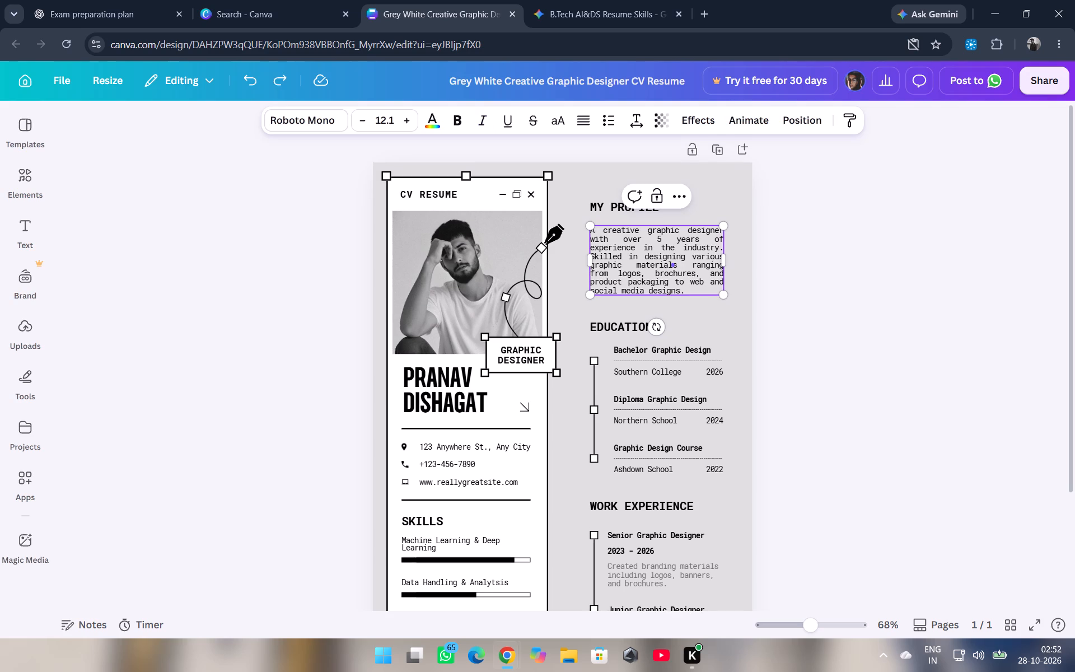
click(790, 379)
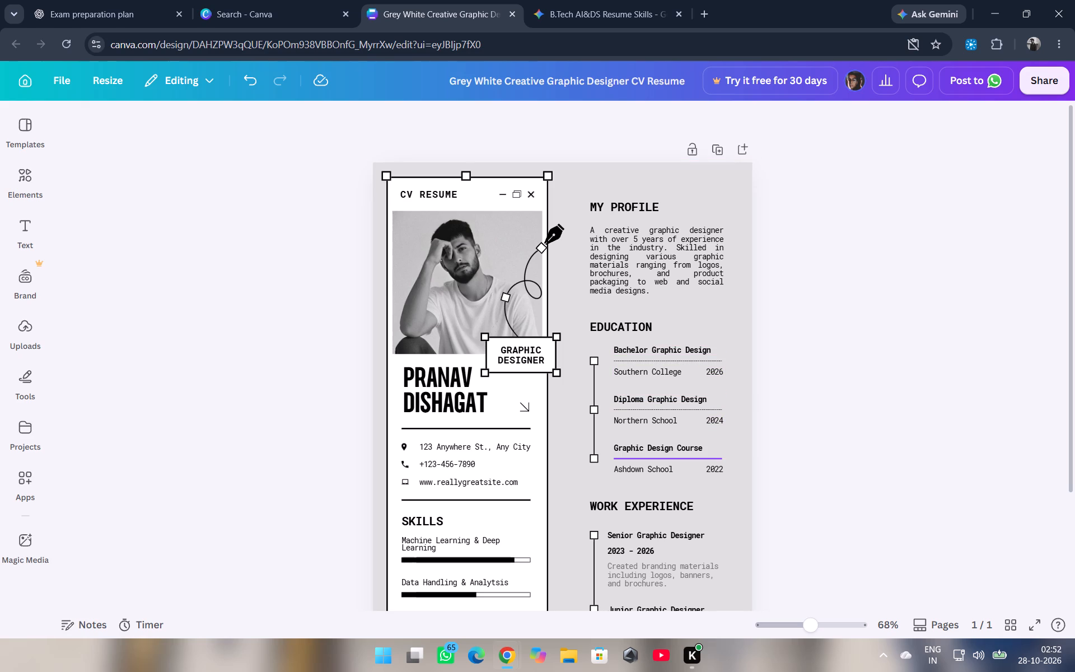
Replace the first Education entry's title, Bachelor Graphic Design, with "tech in AI/DS".
click(709, 347)
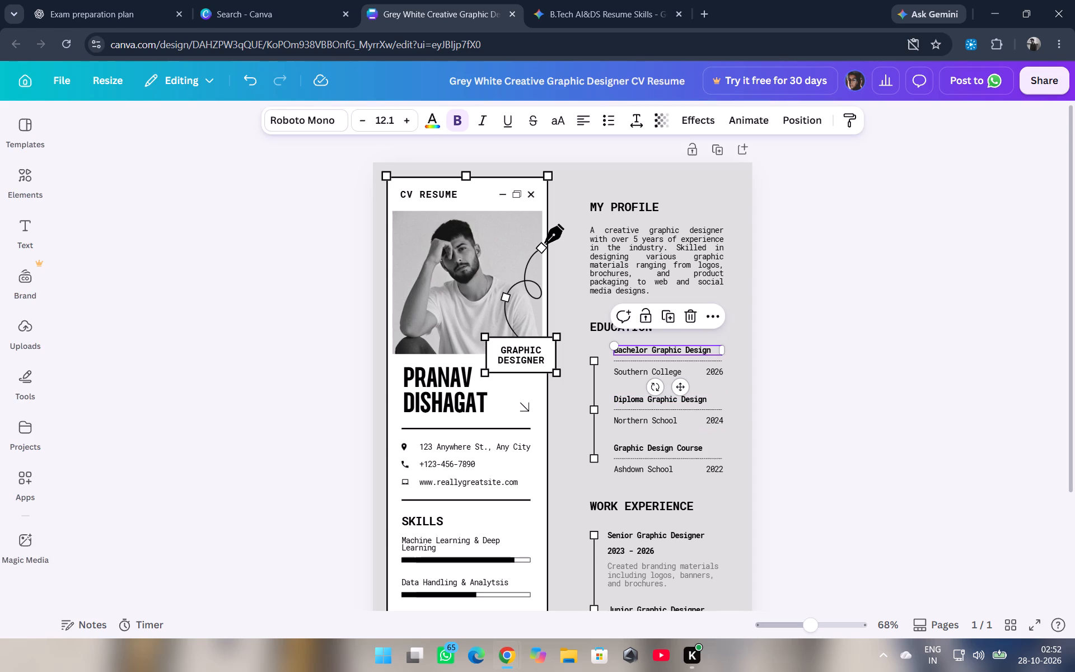
double_click(712, 351)
key(BackSpace)
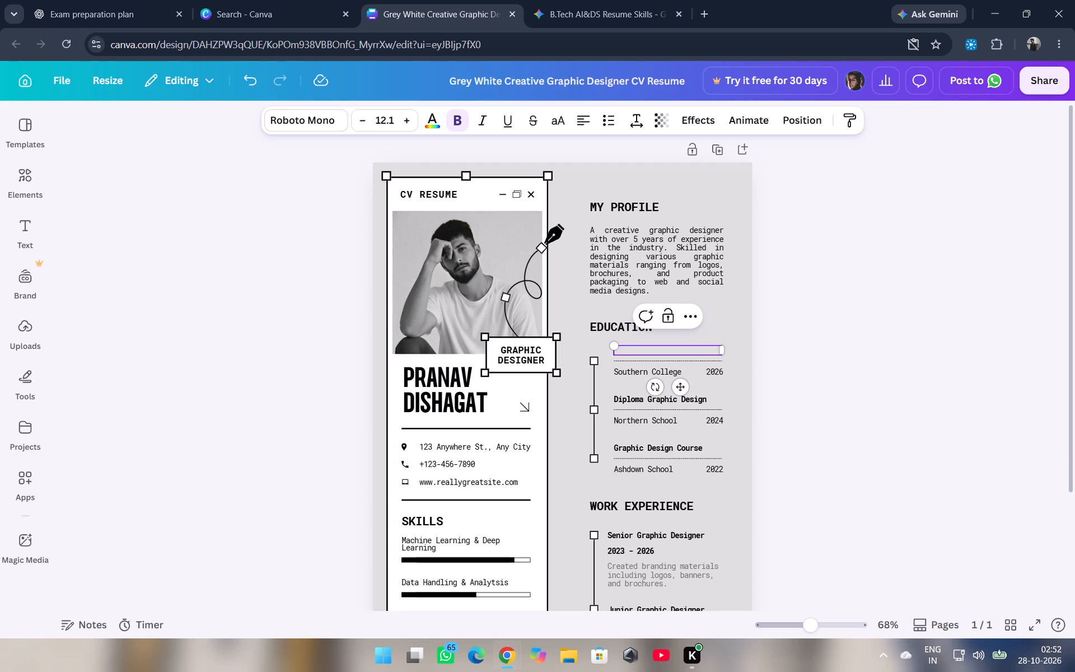
text(tech in)
key(space)
text(AI/DS)
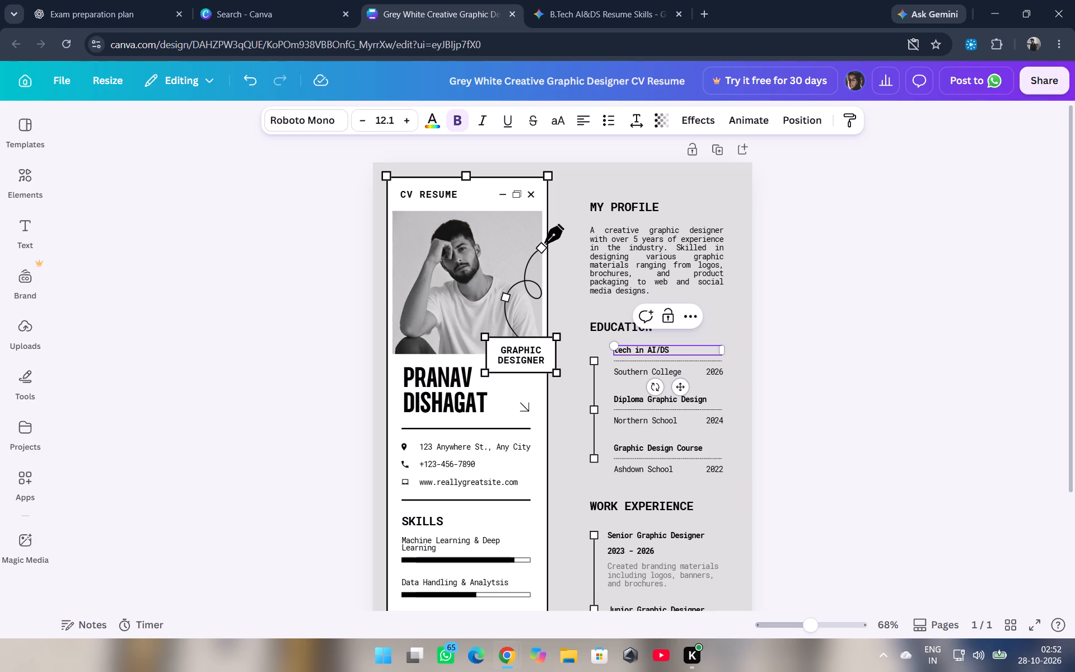
Replace Southern College in the first Education entry with "Parul University", in title case.
double_click(682, 370)
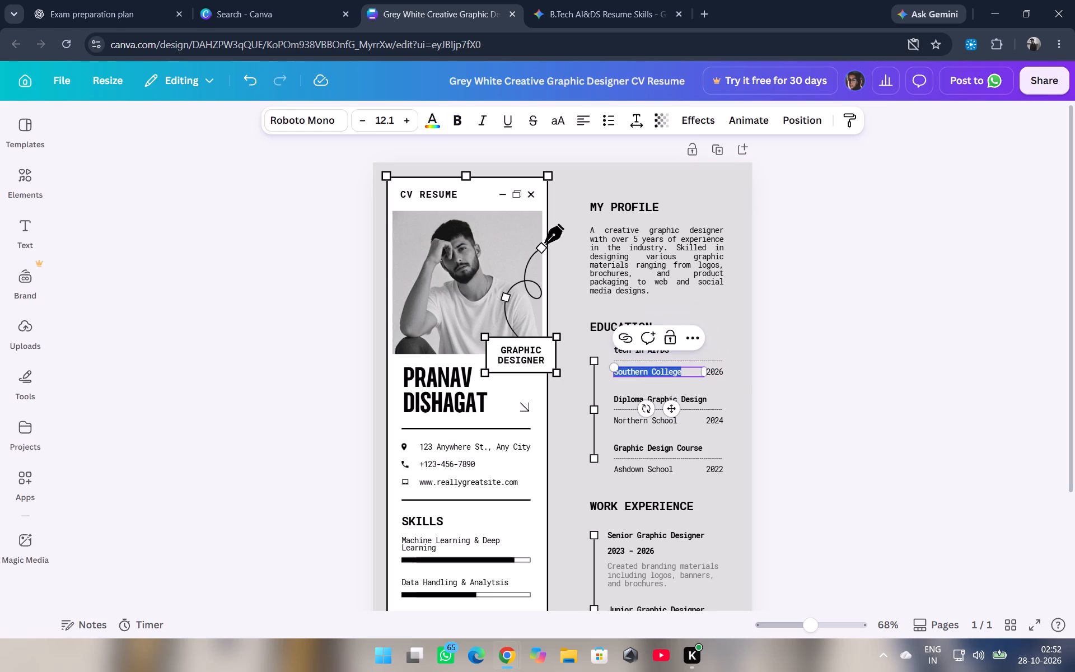
key(BackSpace)
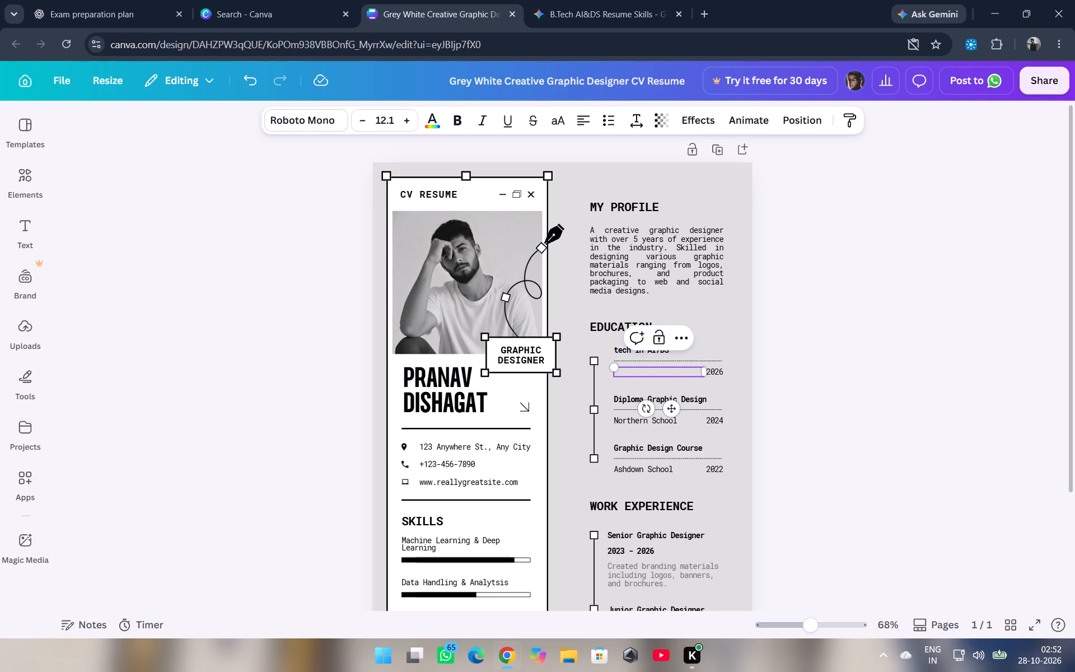
text(PARUL UNIVERSITY)
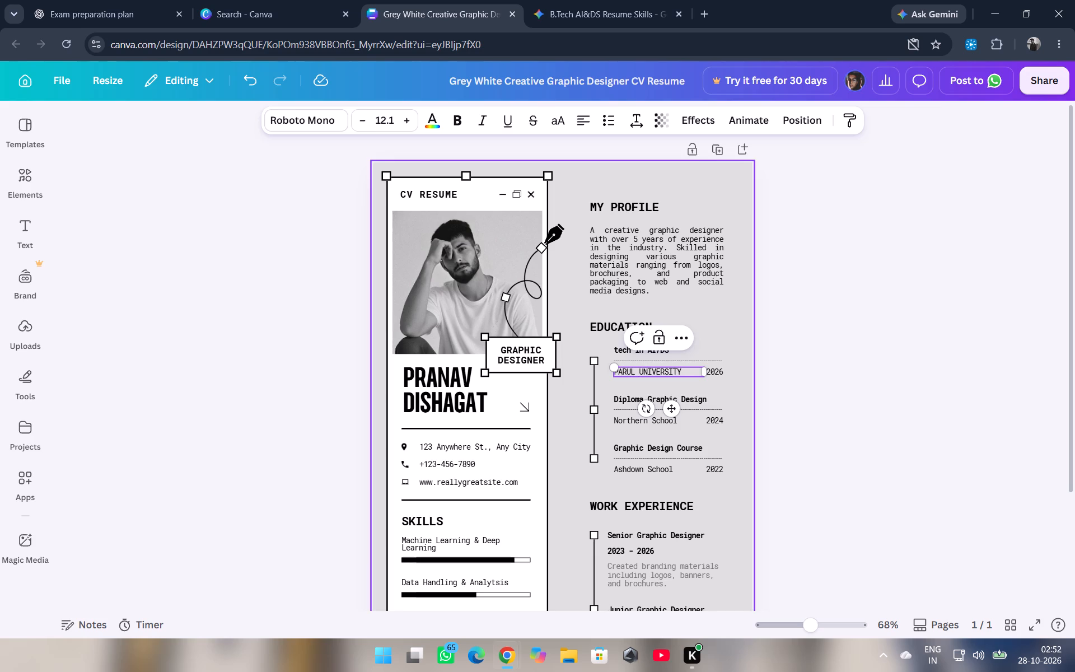
key(BackSpace)
key(BackSpace)
key(BackSpace)
key(BackSpace)
key(BackSpace)
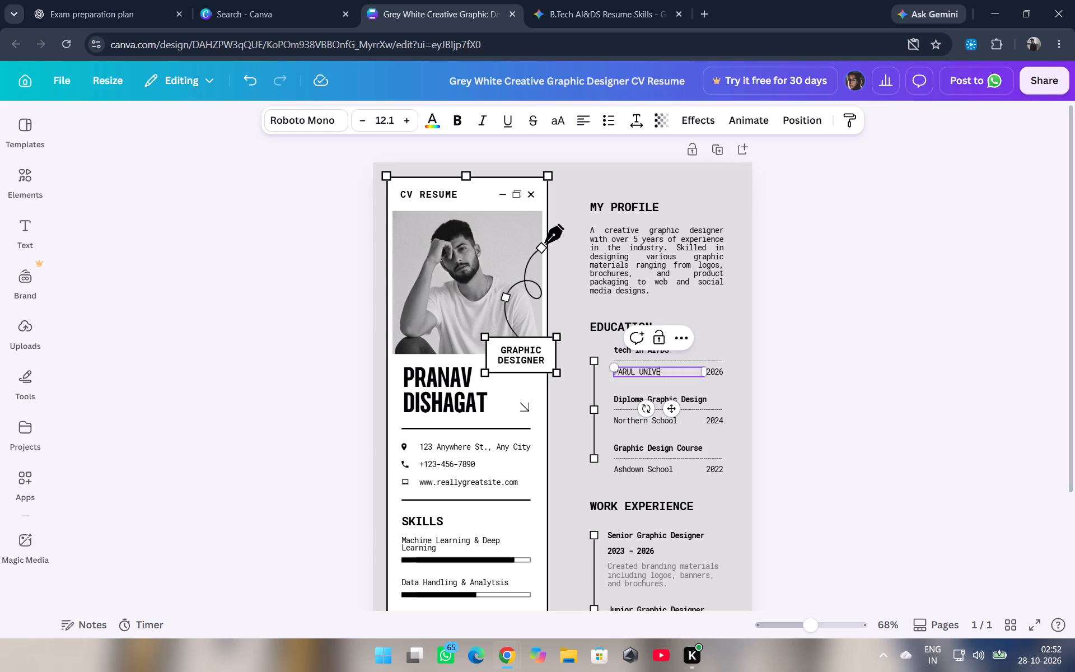
key(BackSpace)
key(BackSpace)
key(BackSpace)
key(BackSpace)
key(BackSpace)
key(BackSpace)
key(BackSpace)
key(BackSpace)
key(BackSpace)
key(BackSpace)
key(u)
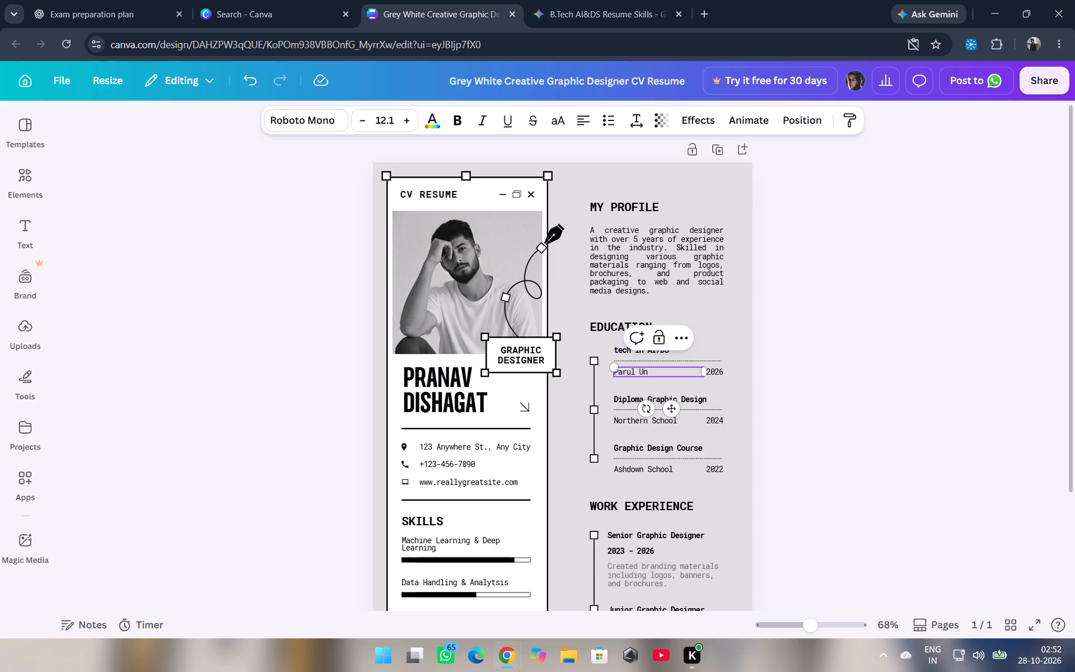
text(iversity)
Set the year of the Parul University entry to 2029.
double_click(721, 370)
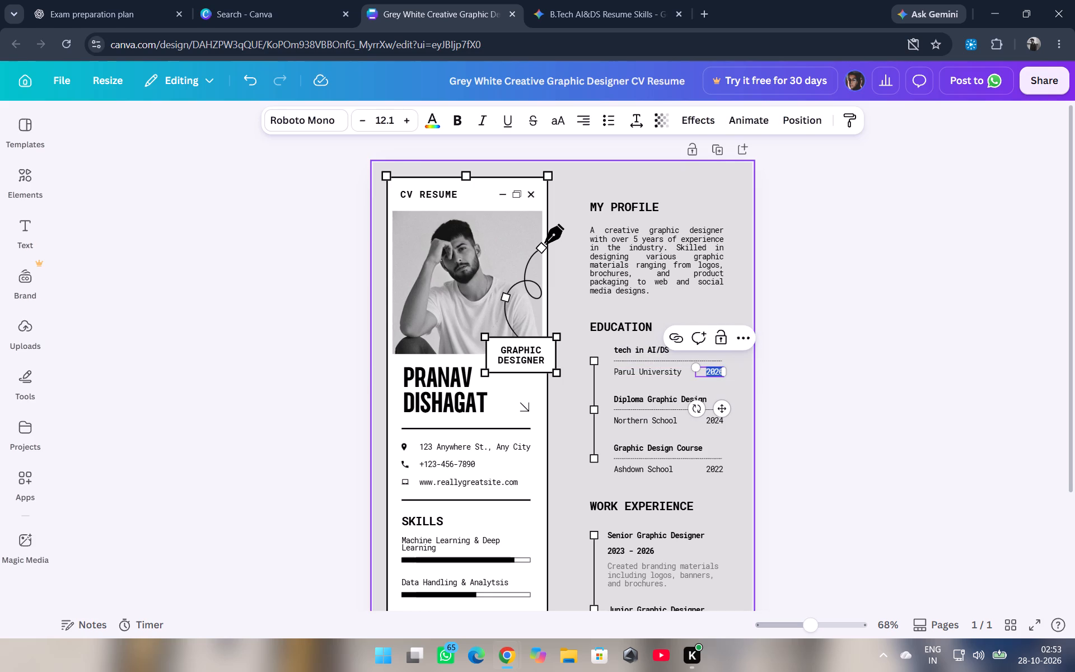
key(BackSpace)
text(2029)
click(808, 444)
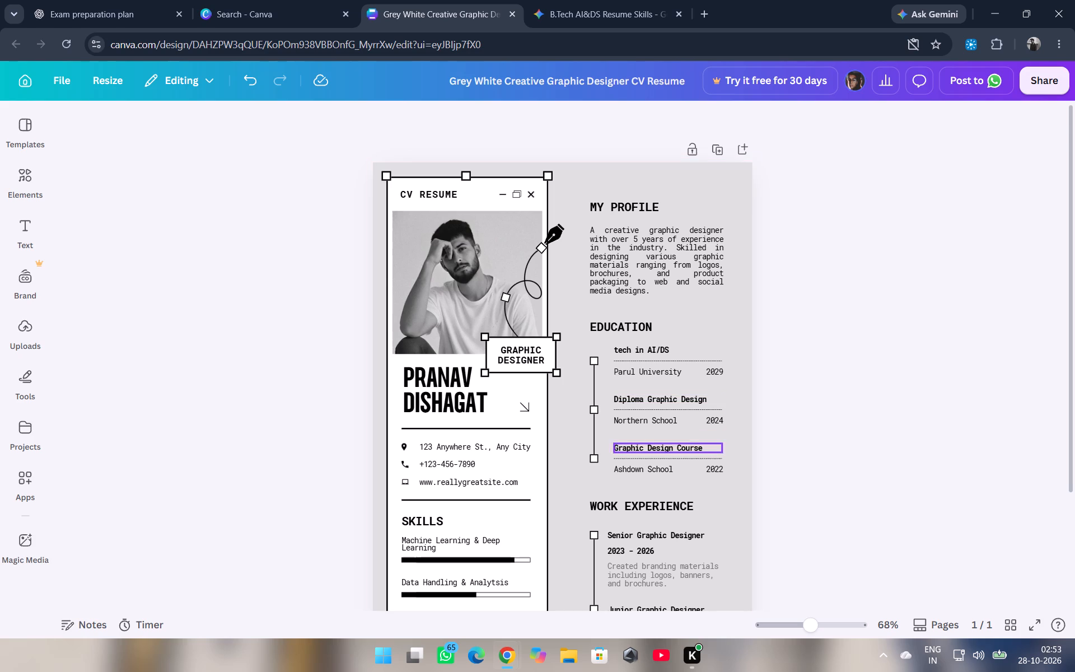
Replace the third Education entry's title, Graphic Design Course, with "AI Fluency course".
click(676, 447)
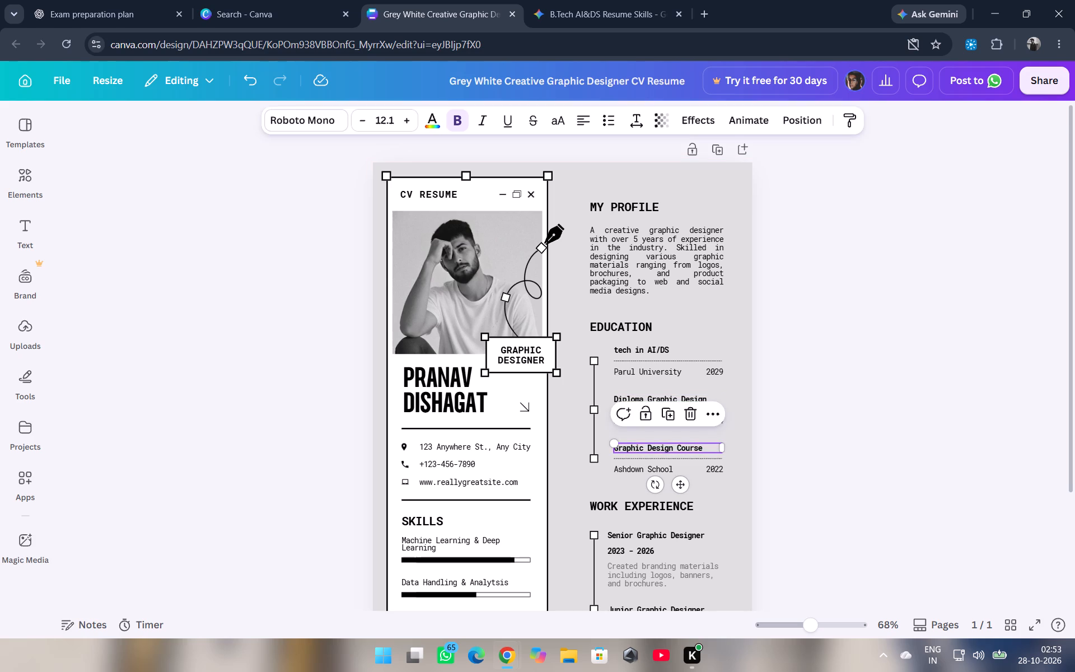
click(675, 447)
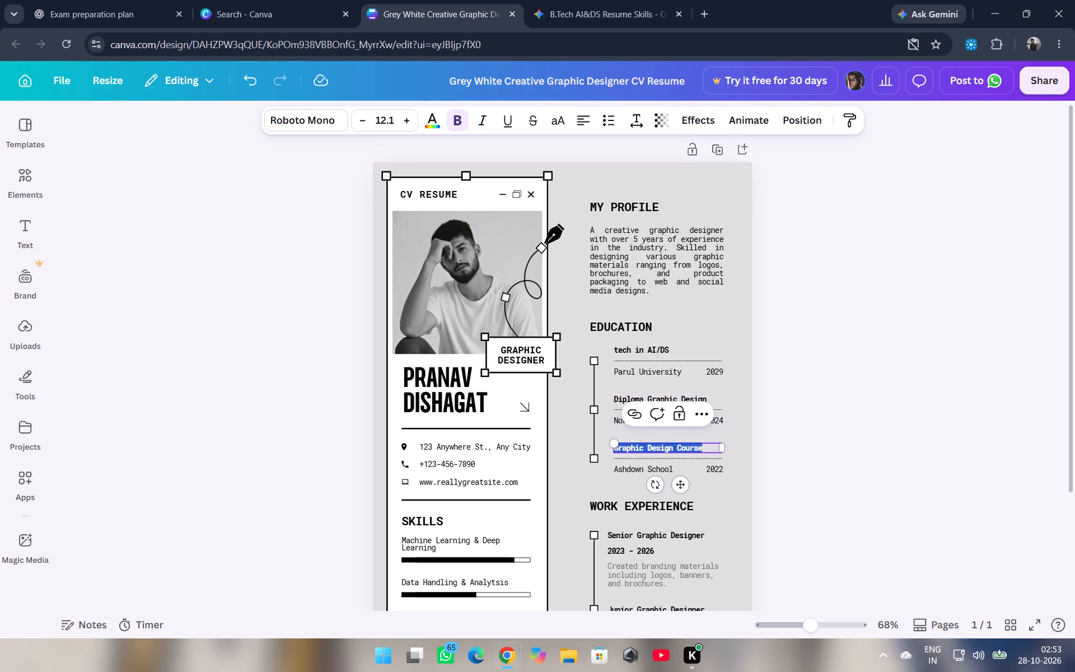
key(BackSpace)
text(AI)
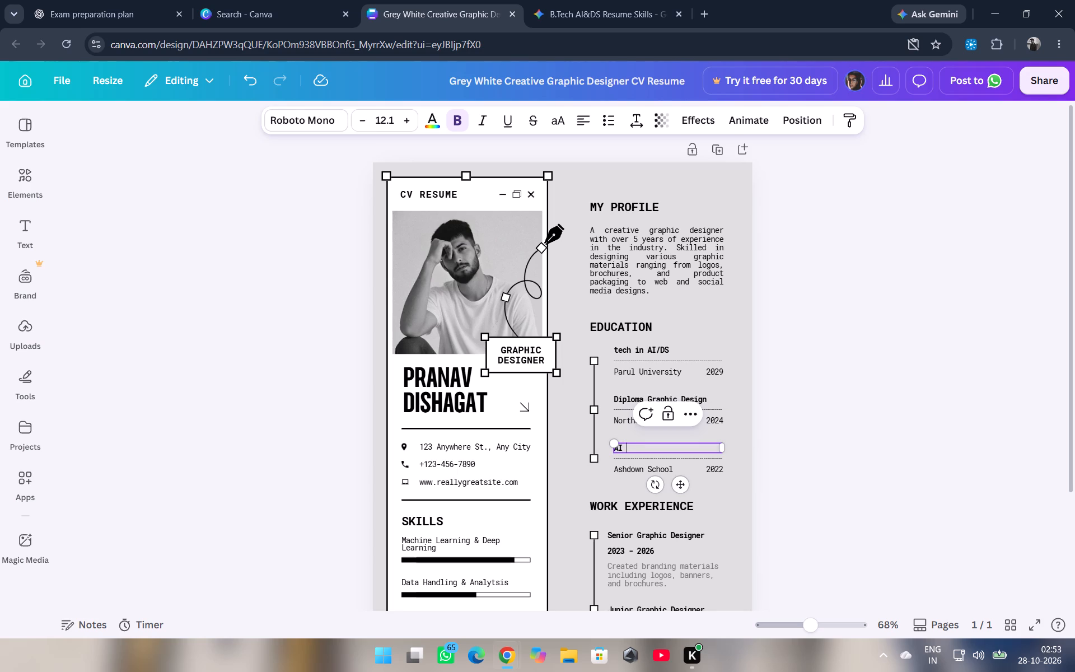
key(f)
text(luency)
key(space)
text(cou)
key(r)
text(ce)
key(Left)
key(Left)
key(Right)
key(BackSpace)
key(s)
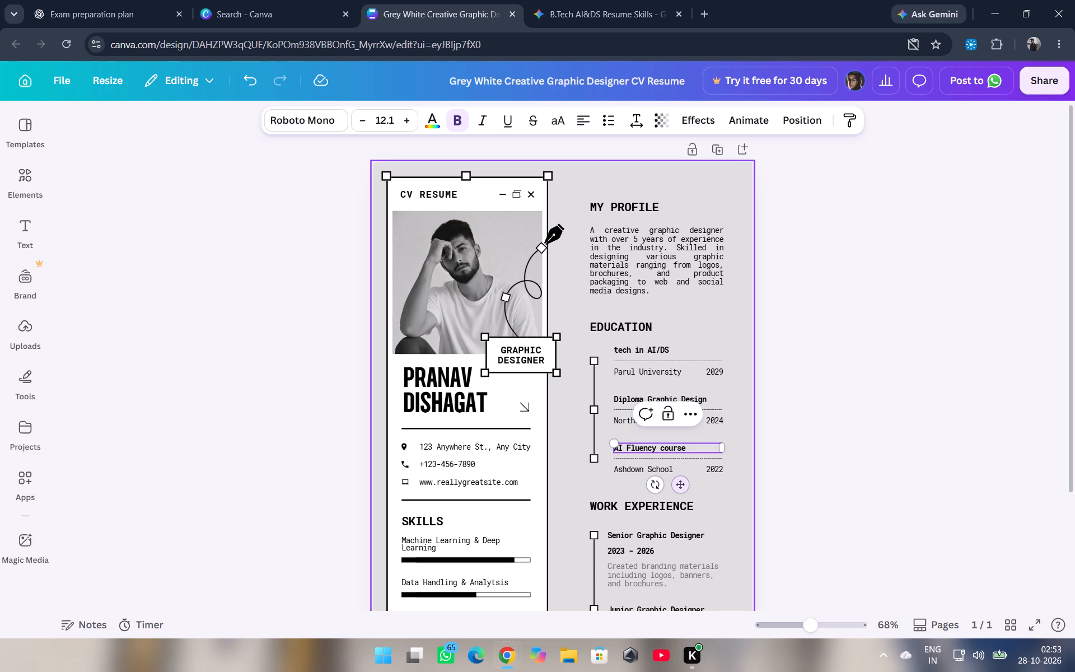
Capitalise the last word of the third Education title so it reads "AI Fluency Course".
click(667, 454)
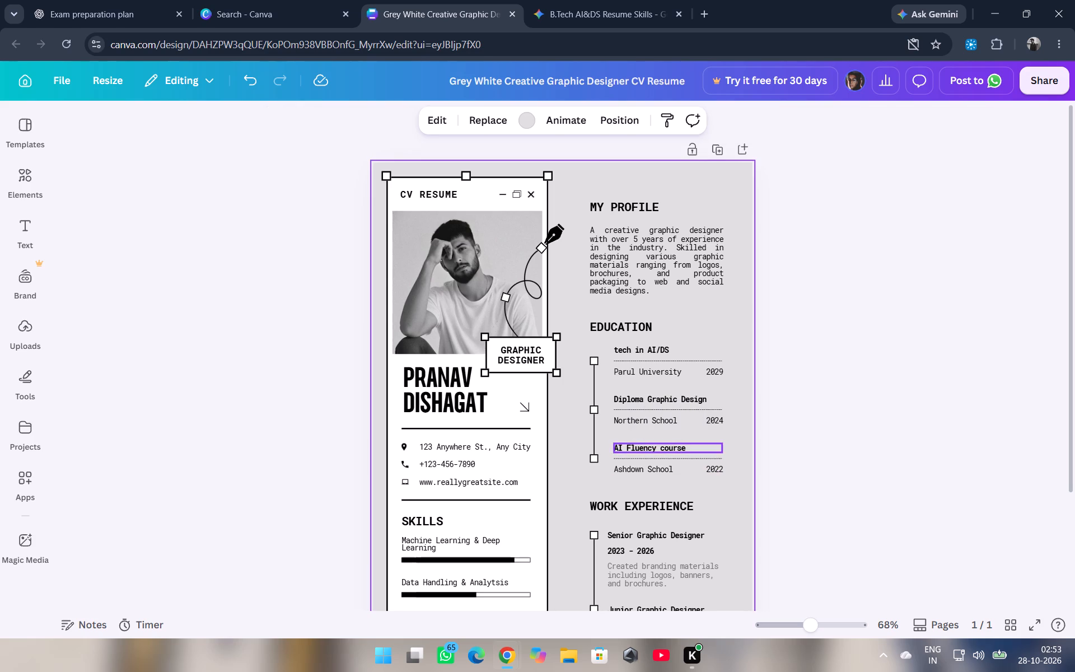
click(662, 447)
click(667, 448)
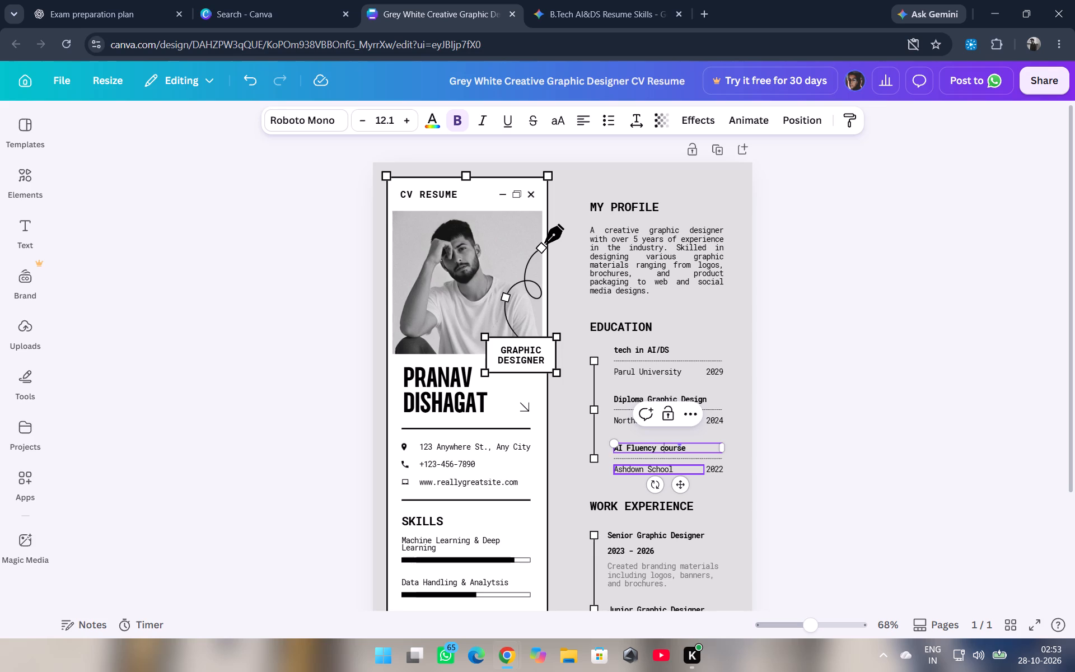
key(c)
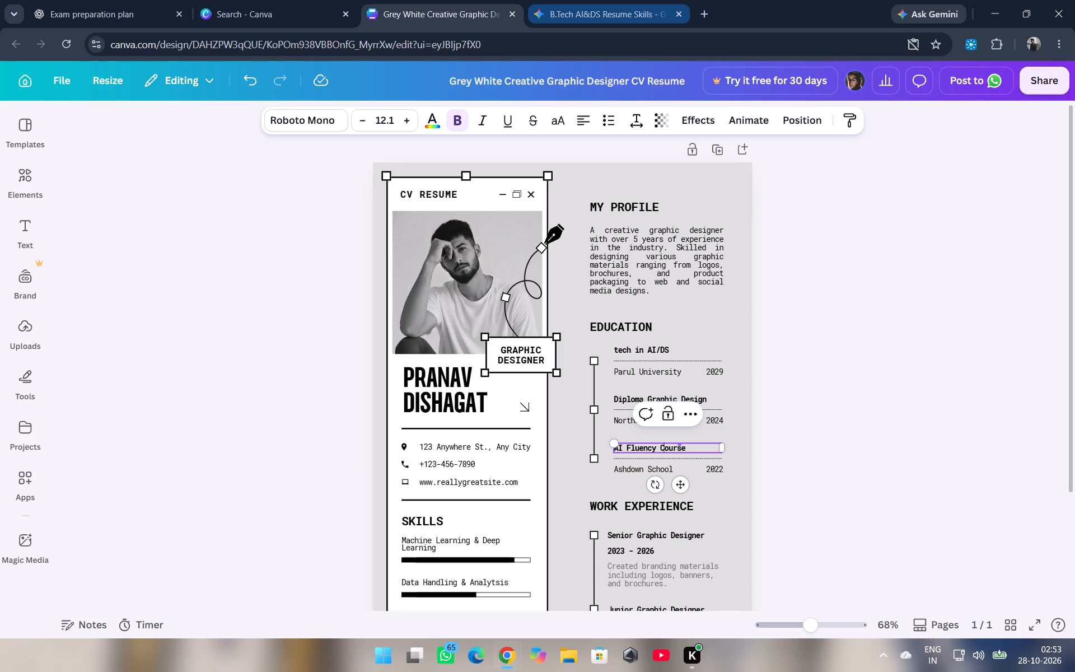
Check the spelling of the AI Fluency course provider's name through search suggestions in a new browser tab, and return to the resume.
click(700, 12)
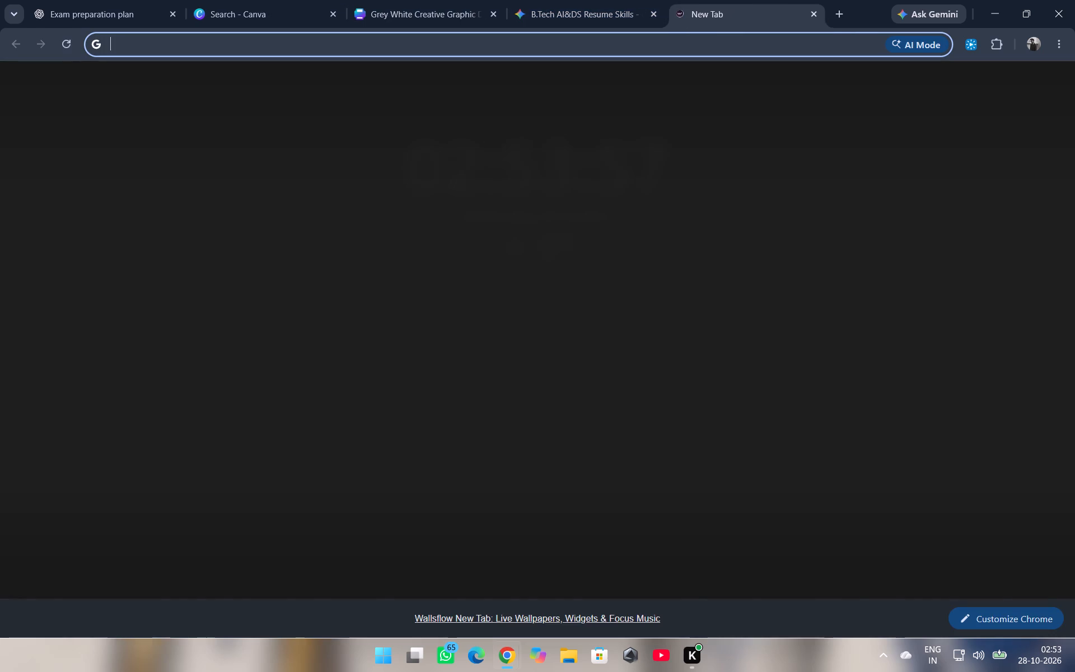
text(antru)
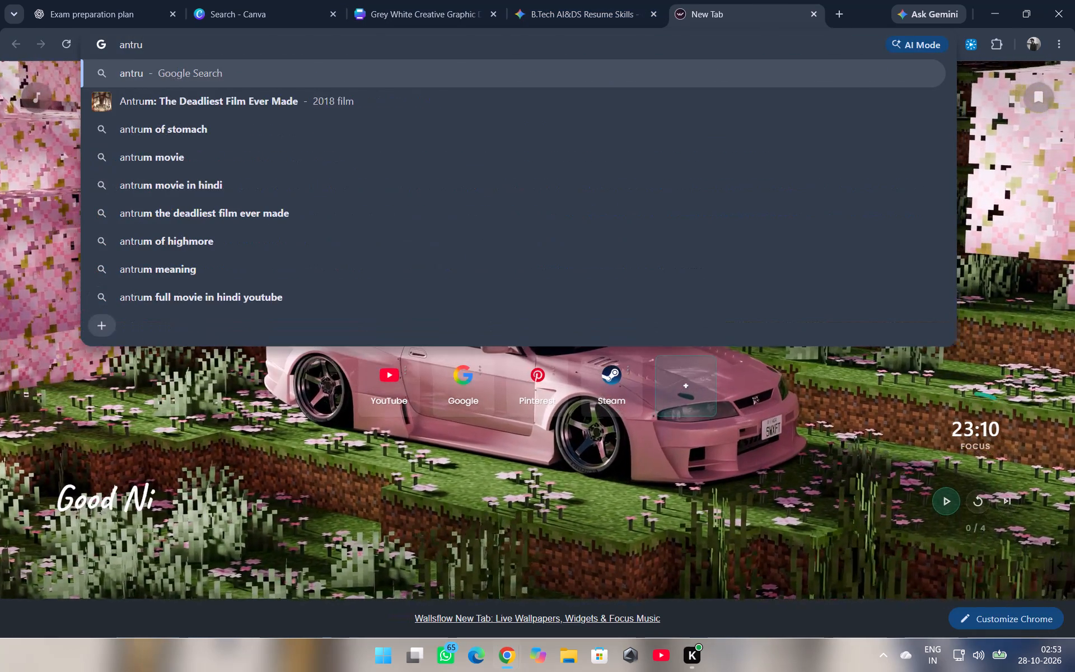
text(pi)
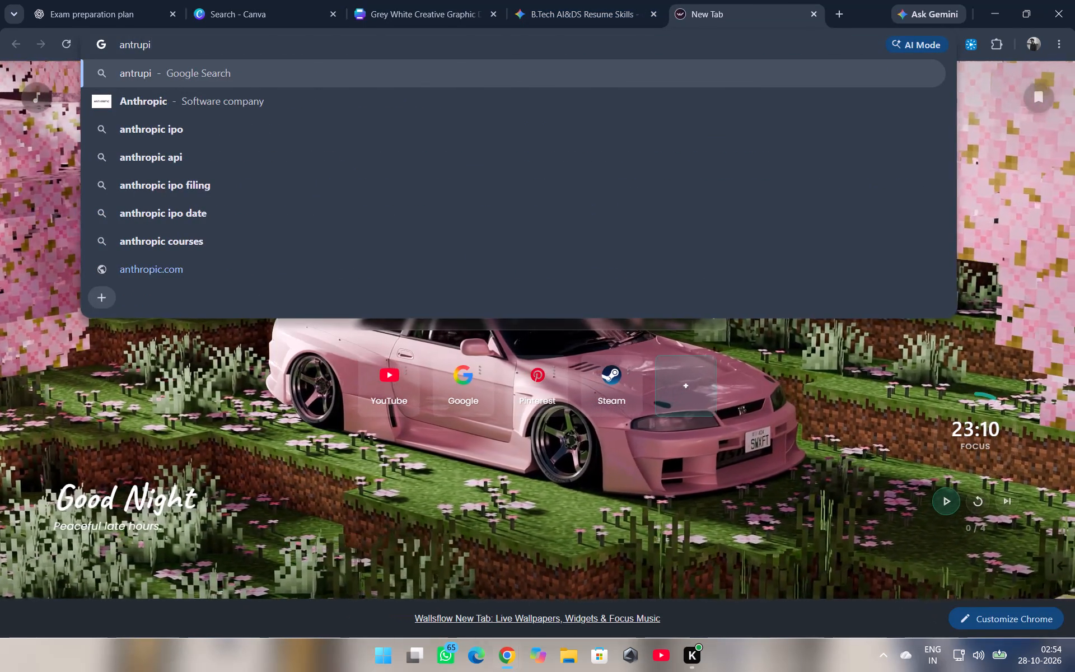
key(Down)
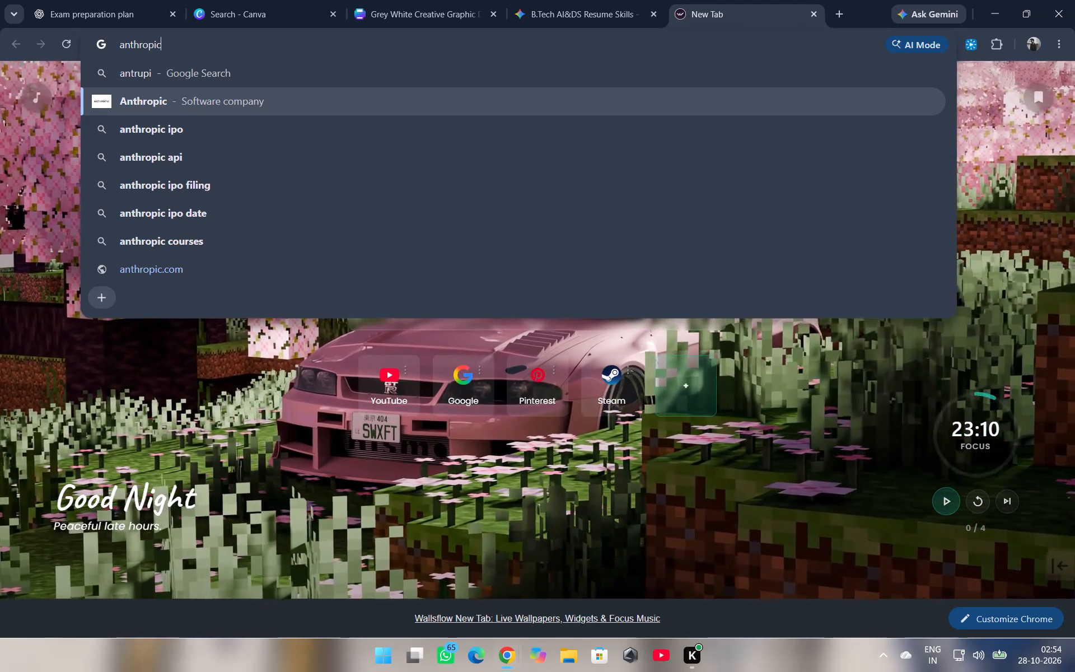
click(385, 4)
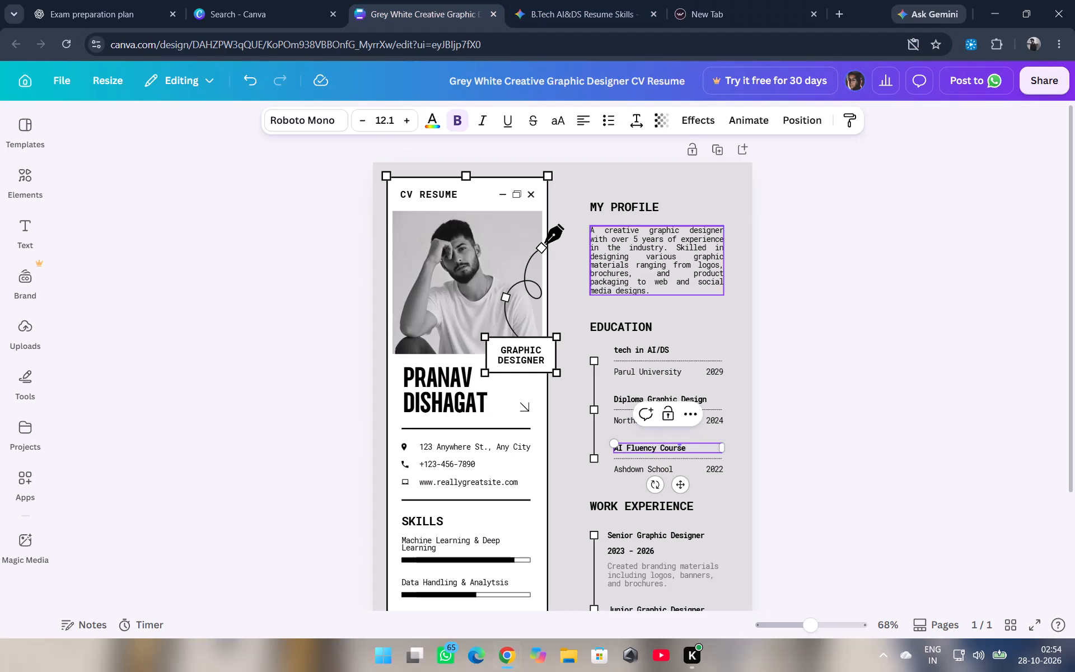
Replace Ashdown School in the third Education entry with the course provider, Anthropic.
double_click(671, 465)
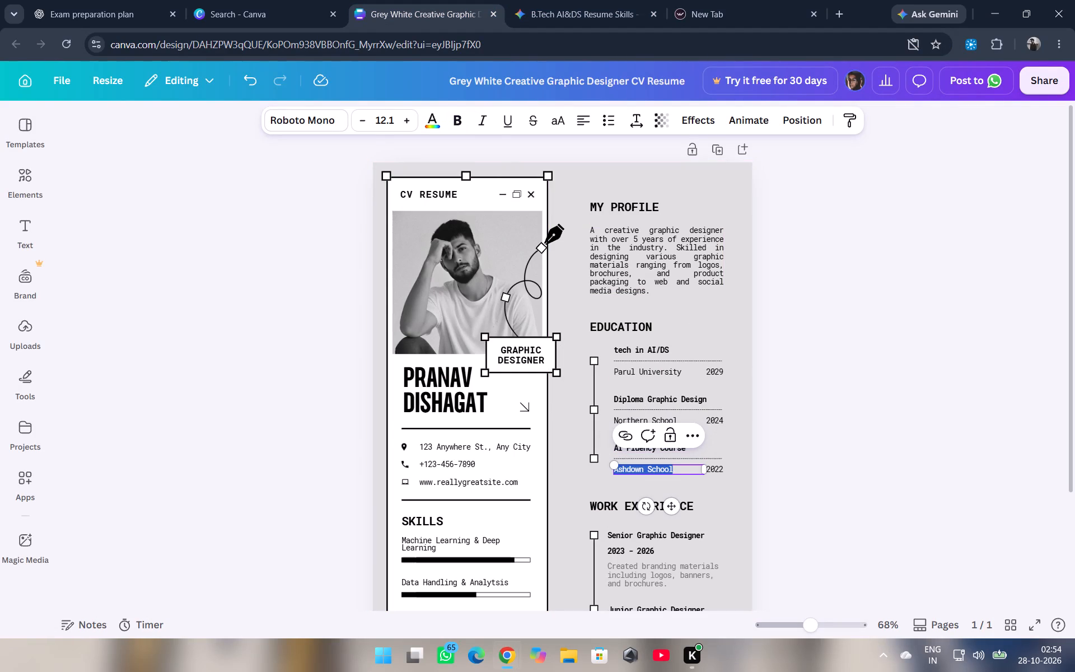
key(BackSpace)
text(by)
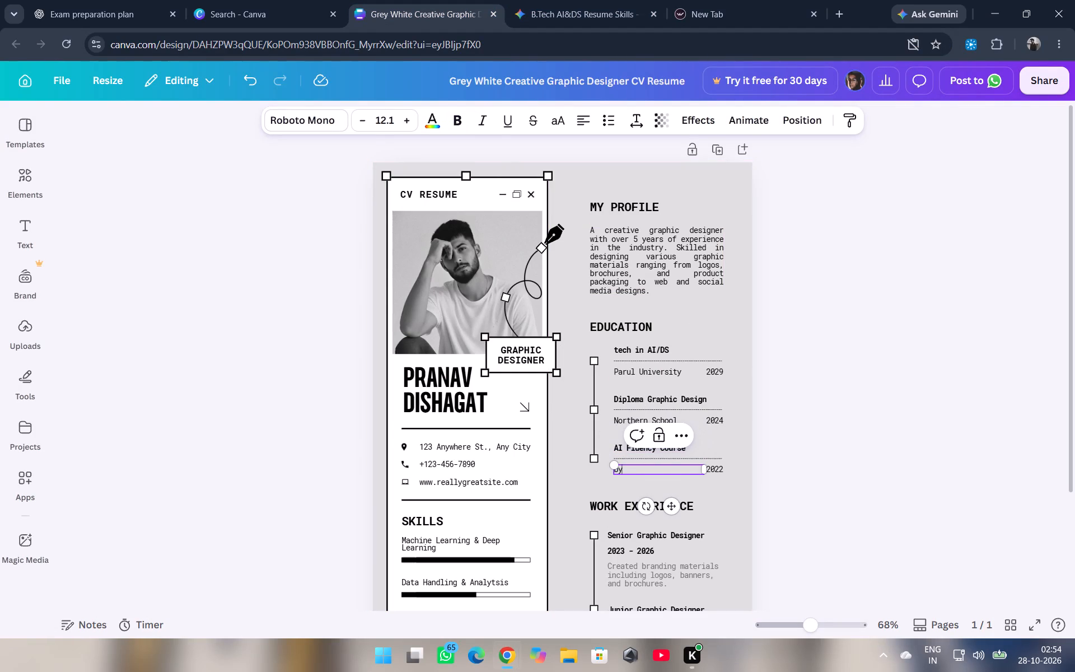
key(space)
key(a)
key(BackSpace)
key(BackSpace)
key(BackSpace)
key(BackSpace)
key(n)
text(thropic)
click(810, 470)
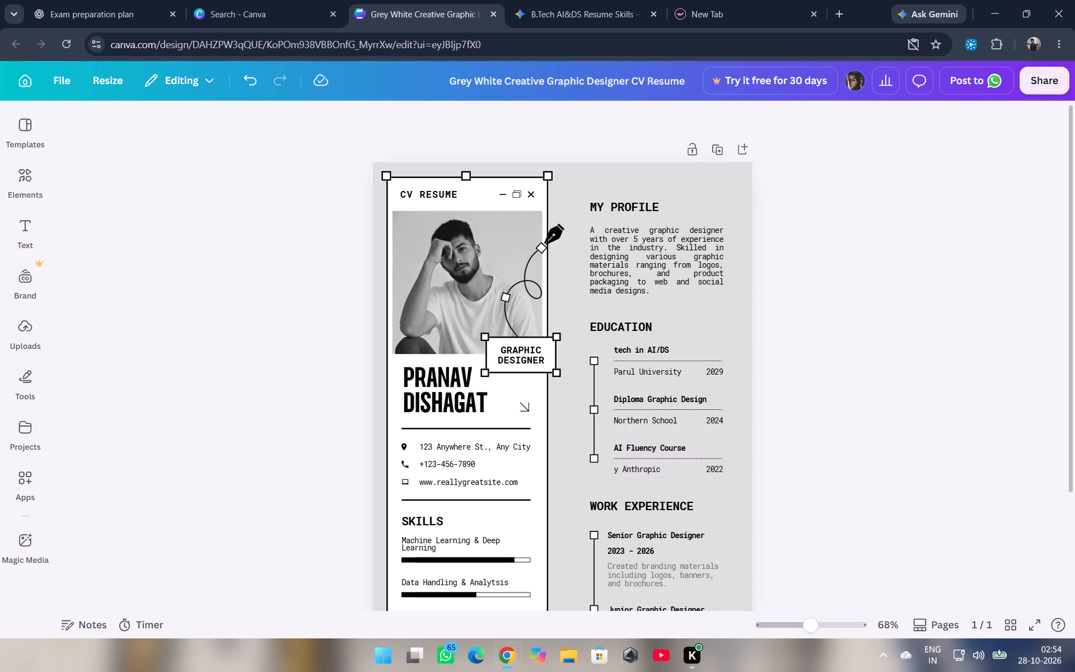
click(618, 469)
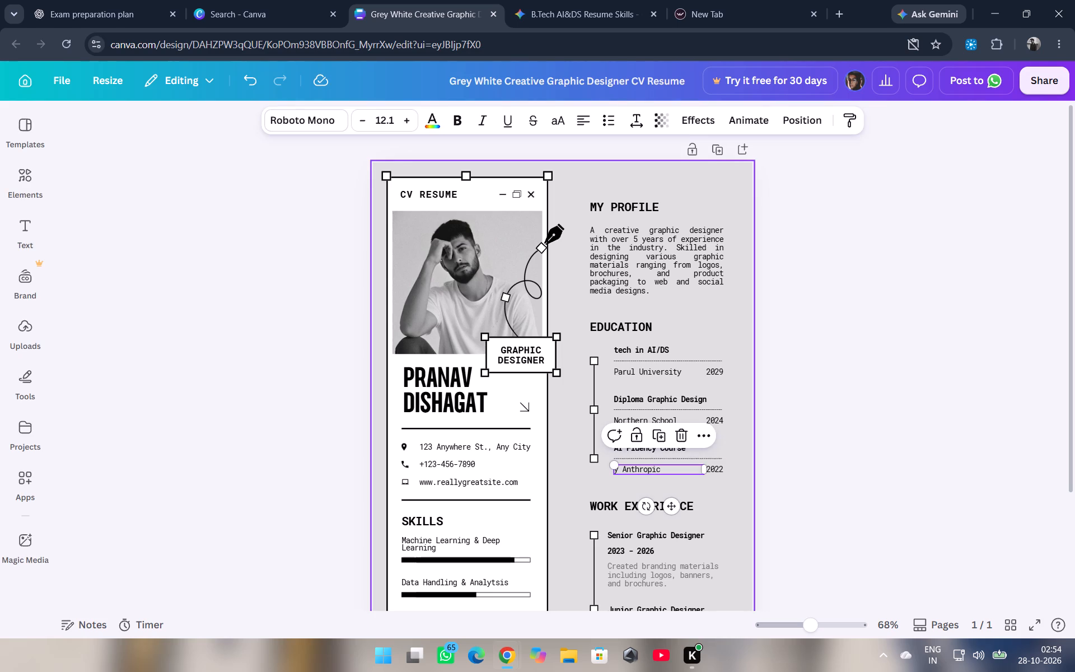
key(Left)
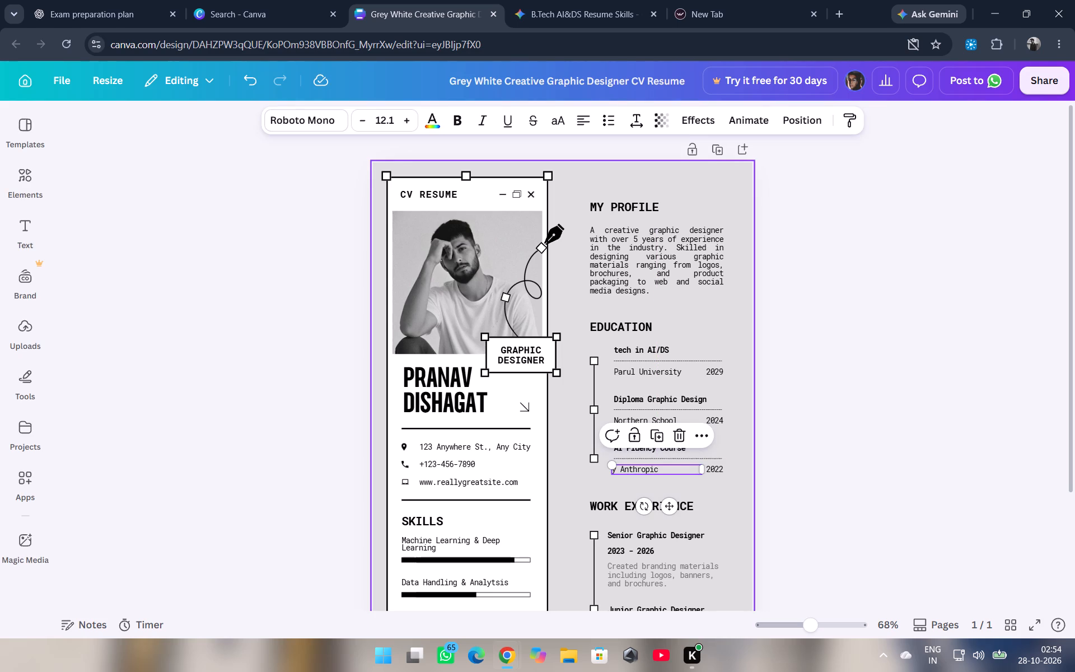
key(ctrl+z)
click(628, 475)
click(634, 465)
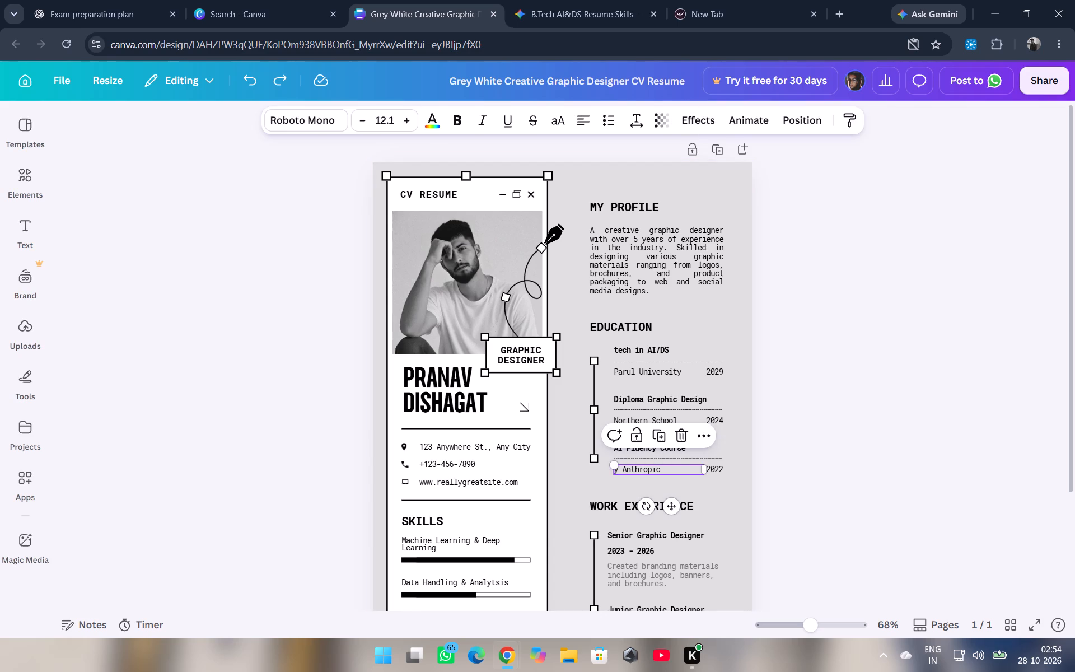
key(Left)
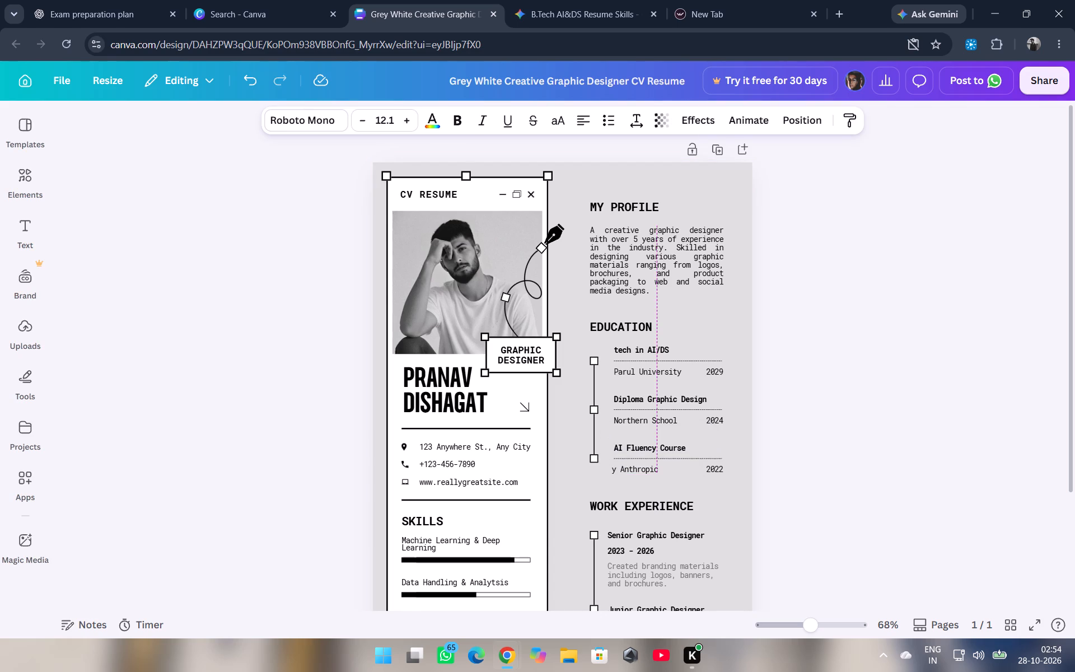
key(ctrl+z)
Insert the missing capital B at the start of the third Education entry's provider line so it reads "By Anthropic".
double_click(639, 467)
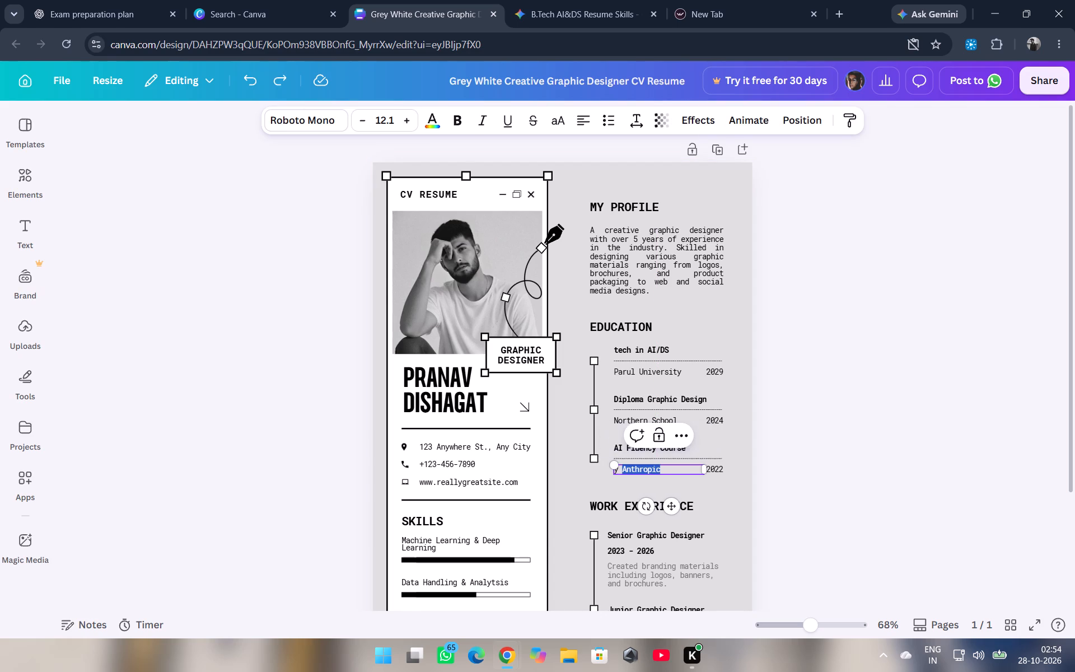
click(639, 474)
click(639, 471)
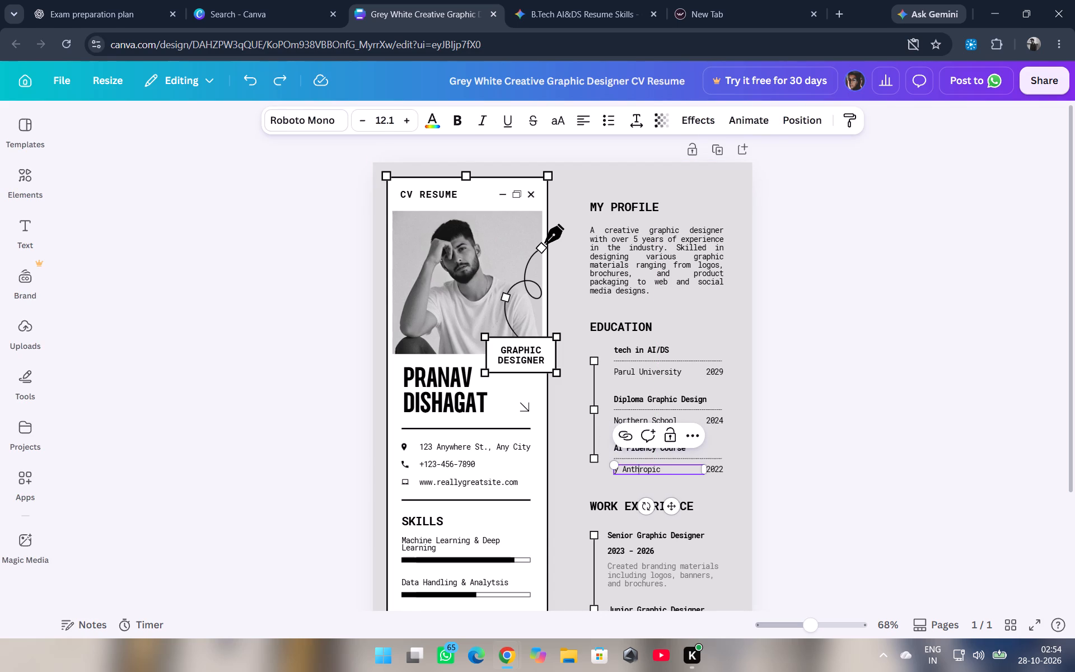
click(639, 470)
key(Left)
key(Left)
key(Left)
key(Left)
key(Left)
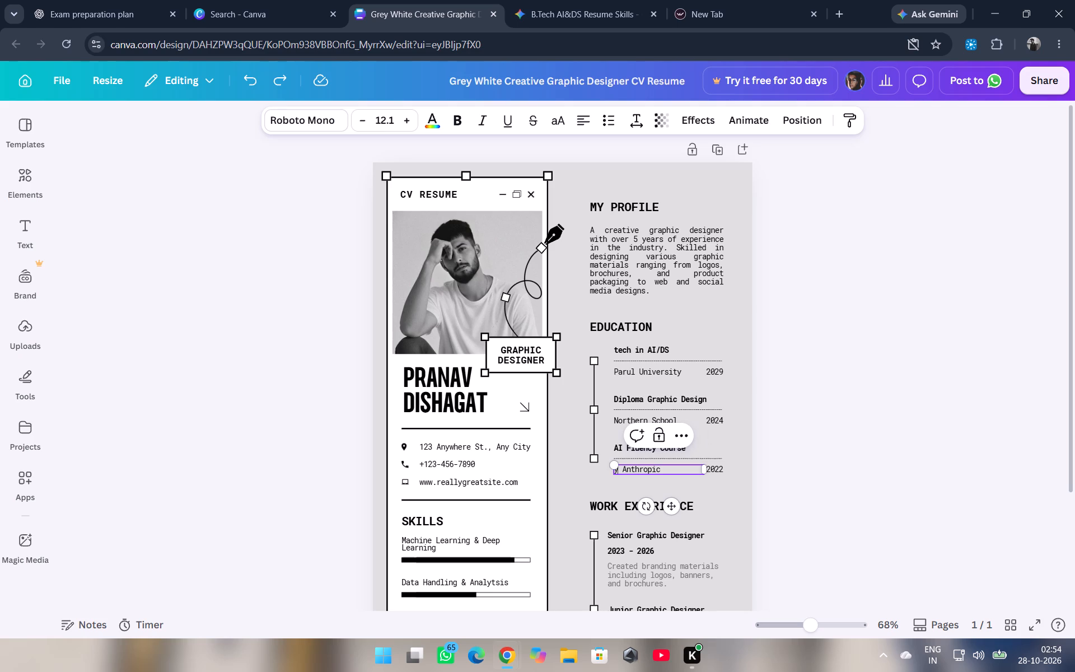
key(Left)
key(b)
key(b)
click(831, 487)
Set the year of the AI Fluency Course entry to 2026.
double_click(718, 468)
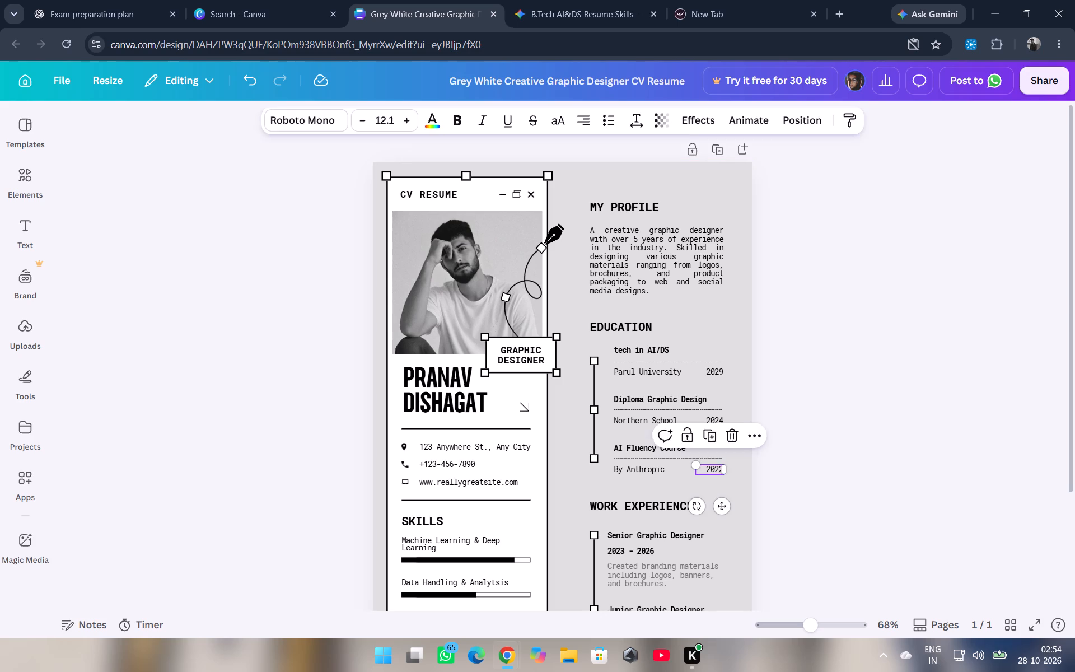
key(BackSpace)
text(2026)
click(804, 468)
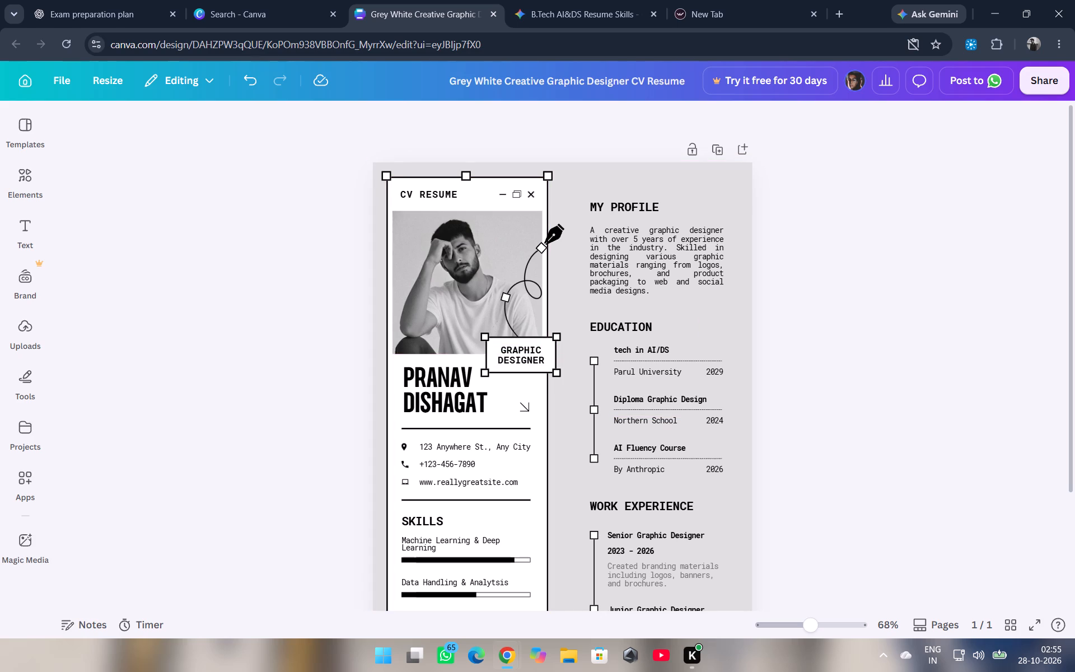
Replace the second Education entry's title, Diploma Graphic Design, with "Html & Css , R Programming".
scroll(769, 367, down, 1)
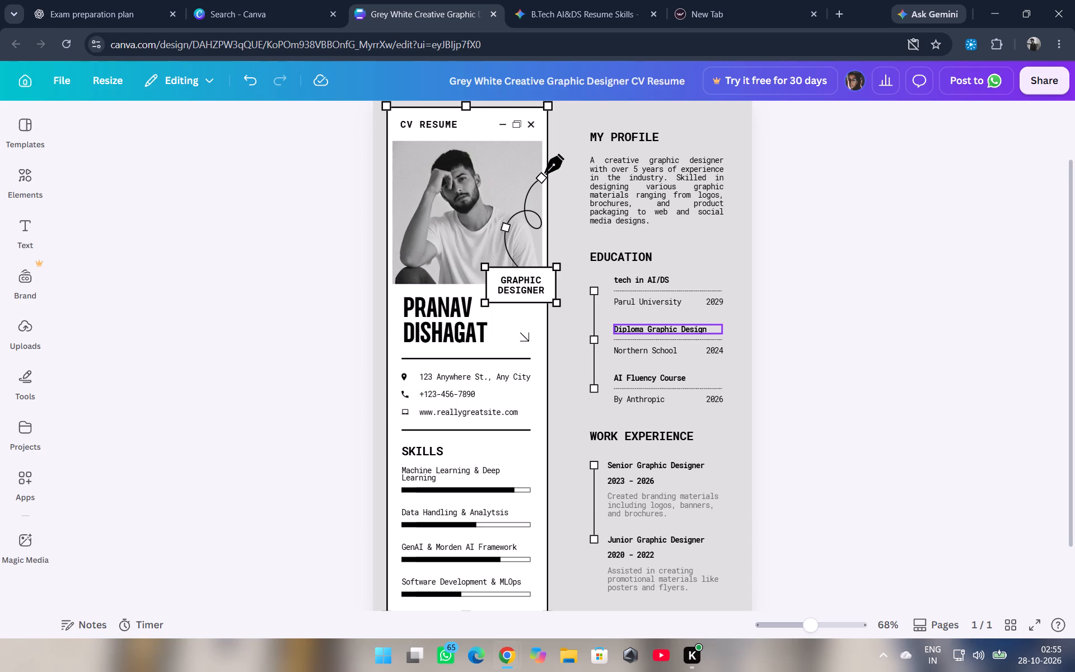
double_click(685, 328)
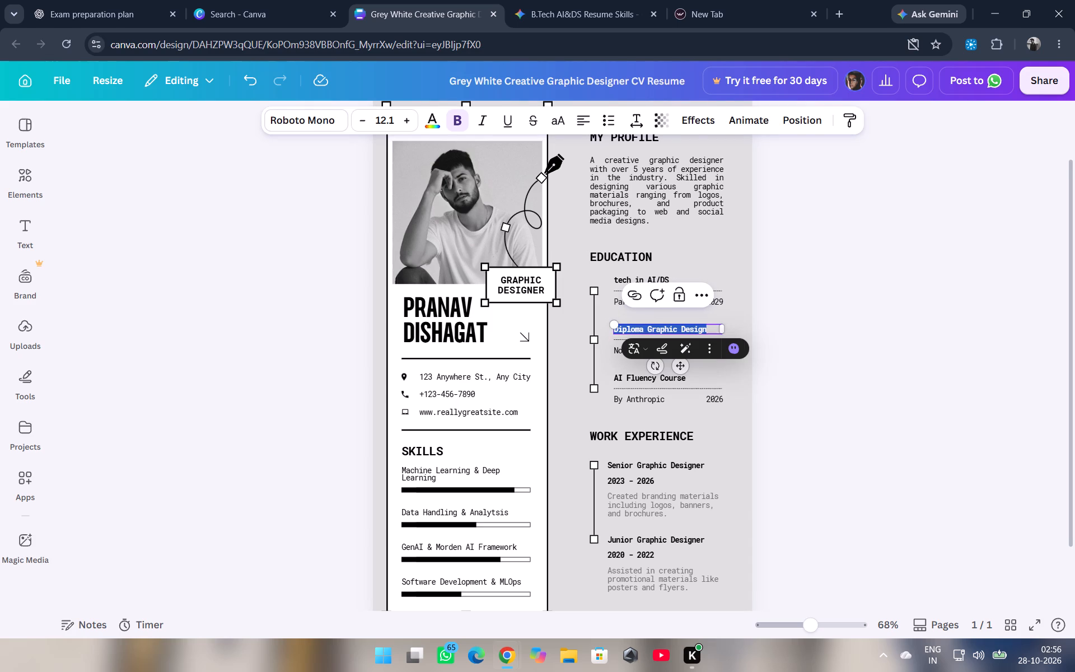
key(BackSpace)
key(h)
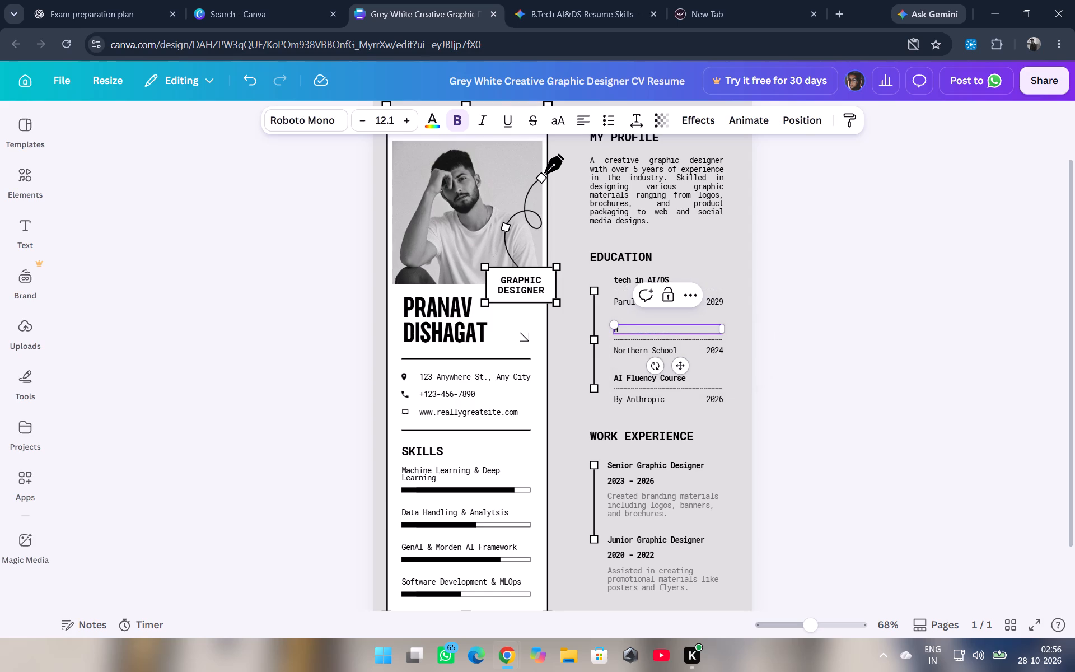
text(tml)
key(space)
text(&)
key(space)
text(ss)
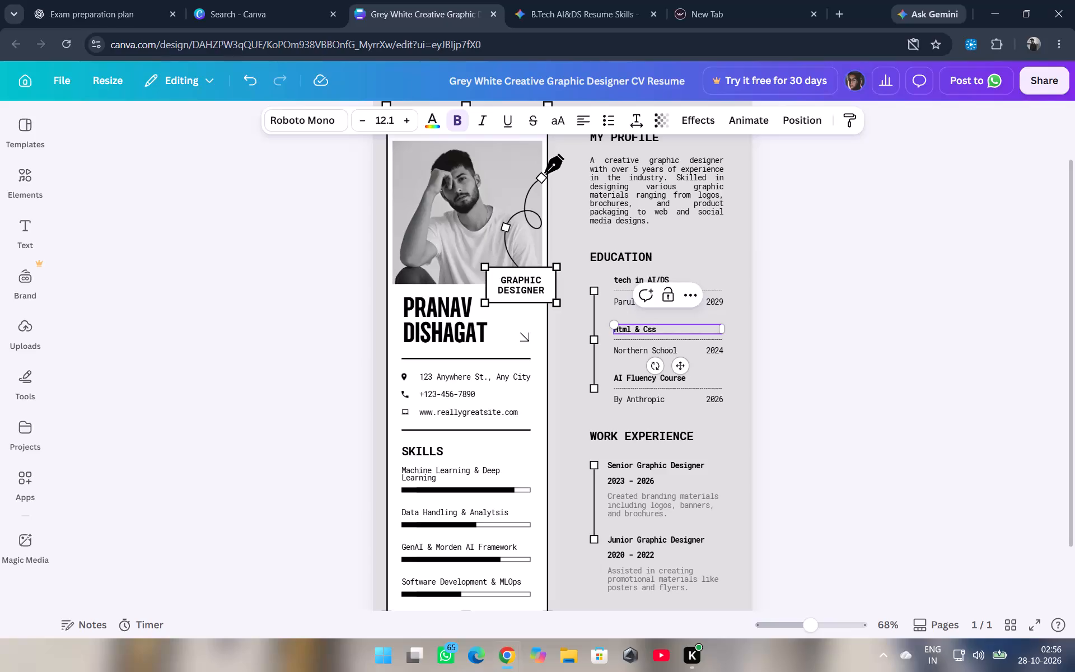
key(space)
text(,)
key(space)
key(r)
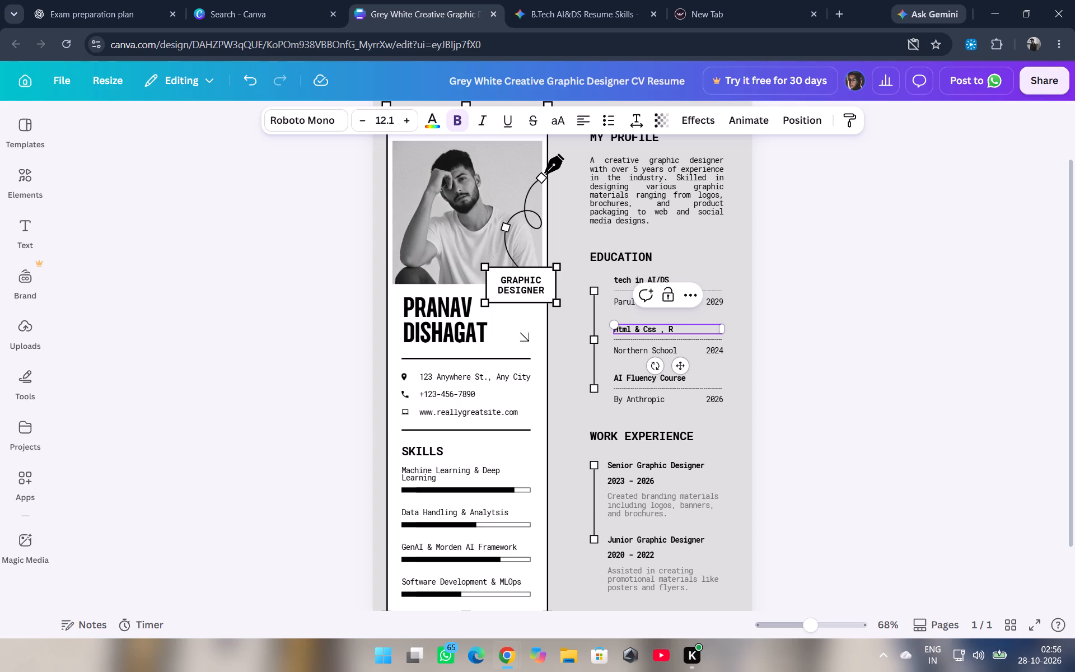
key(space)
text(p)
key(BackSpace)
text(rogramming)
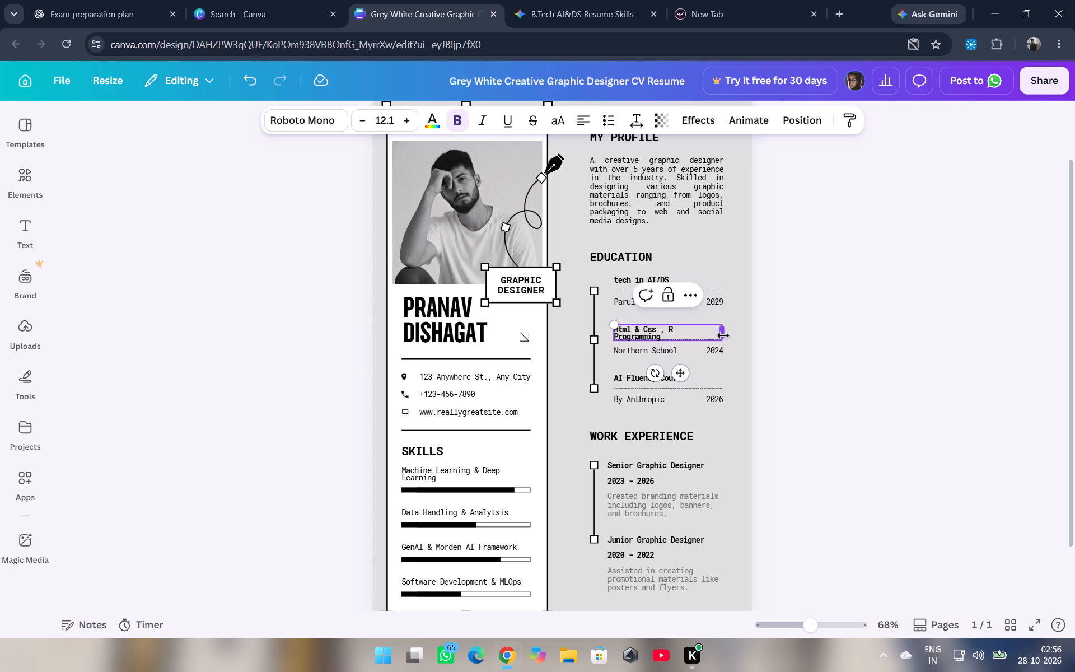
Widen the second Education title's text box slightly so the title fits on one line.
drag(723, 334, 732, 334)
click(787, 326)
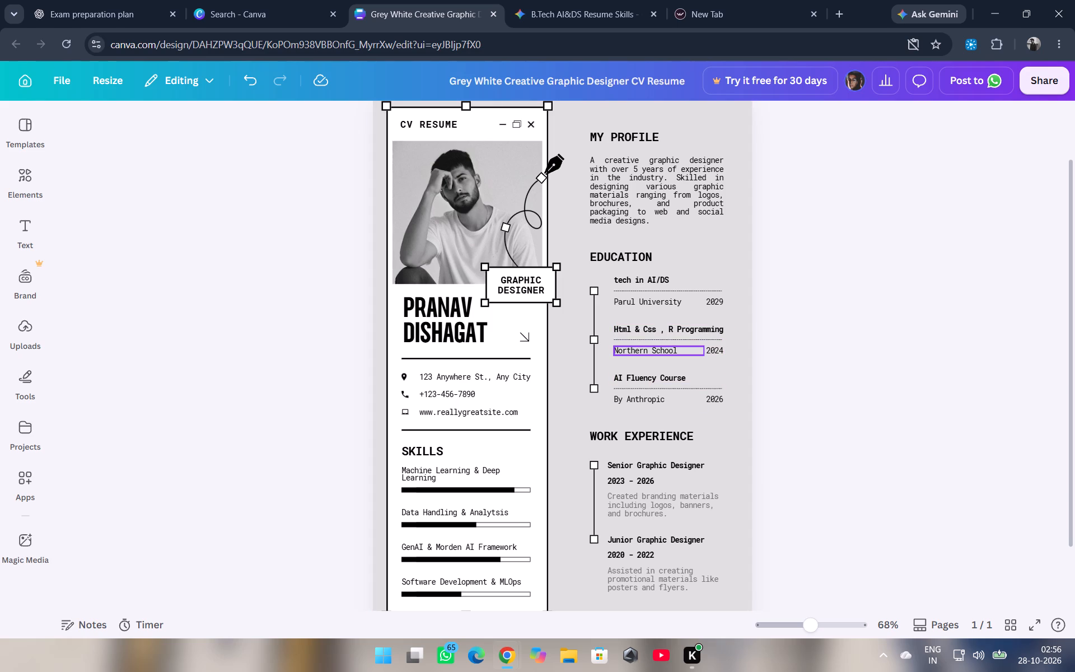
Insert the missing capital B at the start of the first Education title so it reads "Btech in AI/DS".
click(616, 278)
click(630, 276)
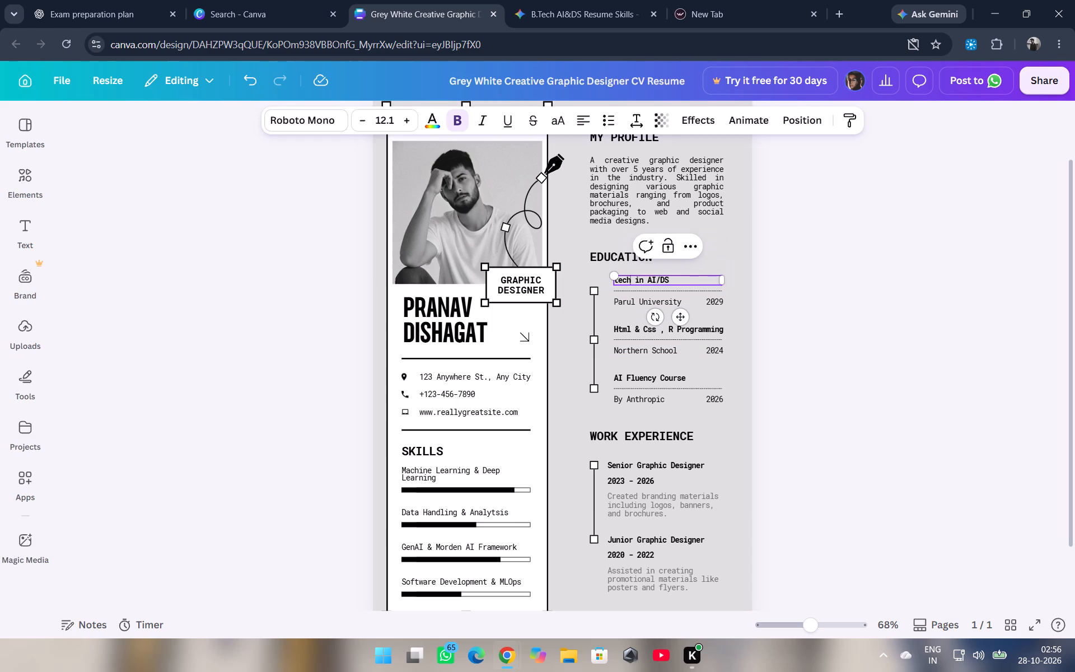
key(Left)
key(Left)
key(Left)
key(Left)
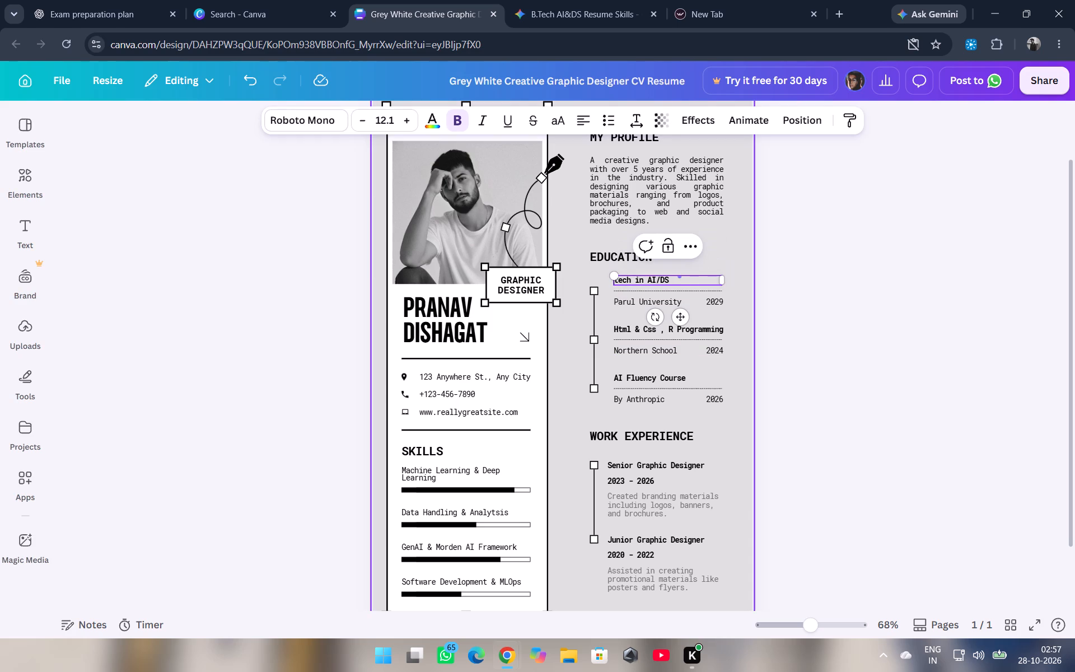
key(b)
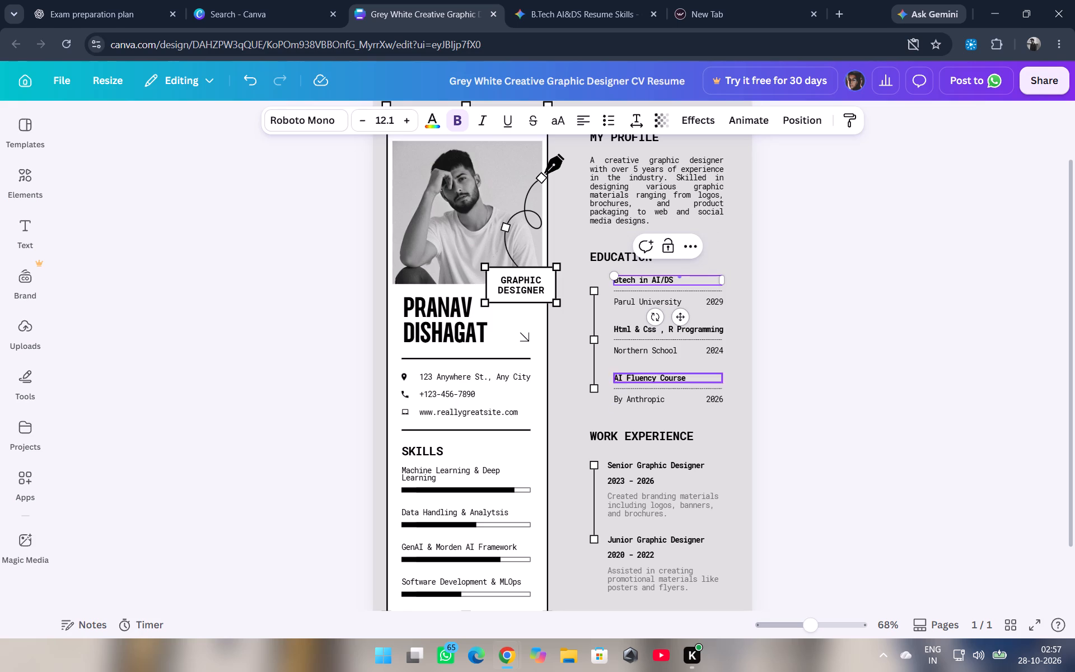
Replace the second Education entry's institution, Northern School, with "Parul University".
double_click(680, 349)
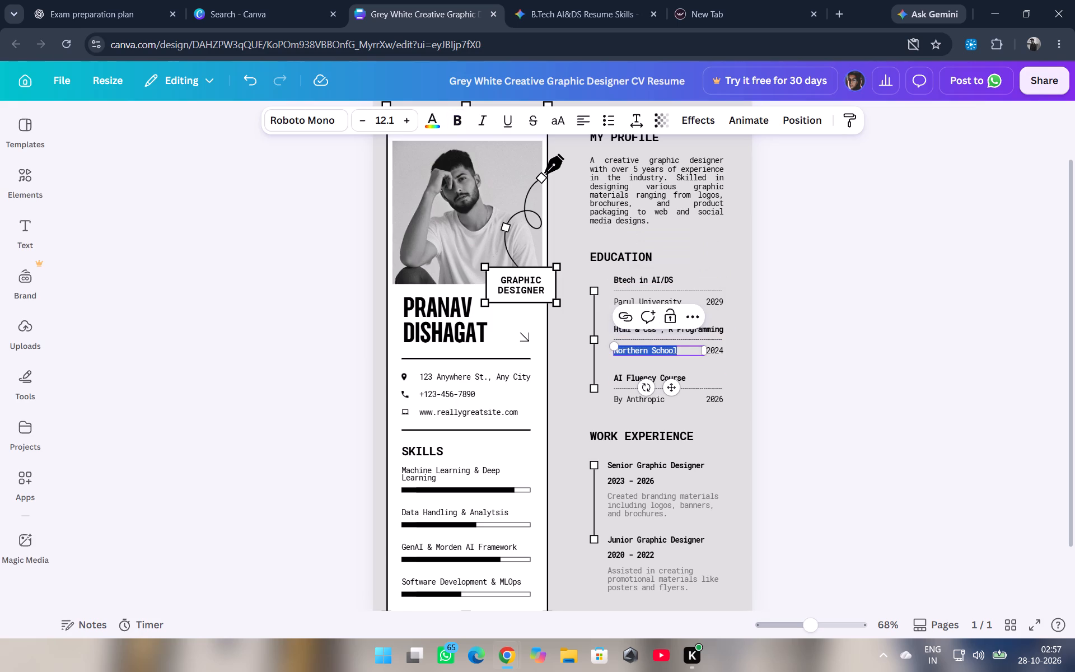
key(BackSpace)
text(paru)
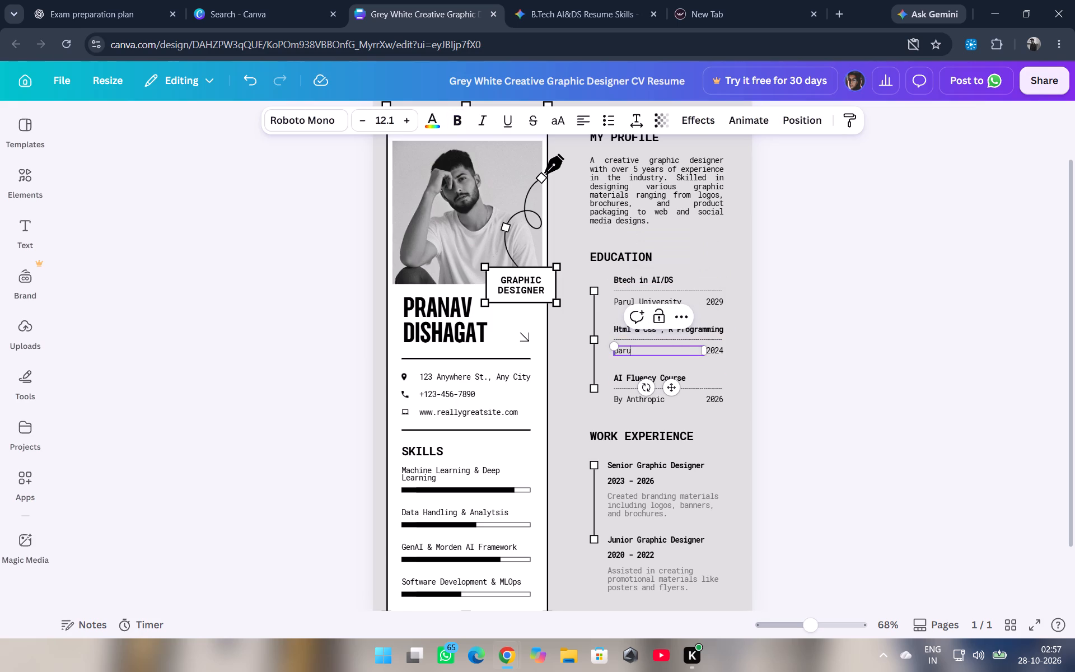
key(l)
key(Left)
key(Left)
key(Left)
key(Left)
key(BackSpace)
key(Right)
key(Right)
key(Right)
key(Right)
key(space)
text(nivers)
text(ity)
click(793, 380)
Set the year of the Html & Css , R Programming entry to 2026.
double_click(722, 352)
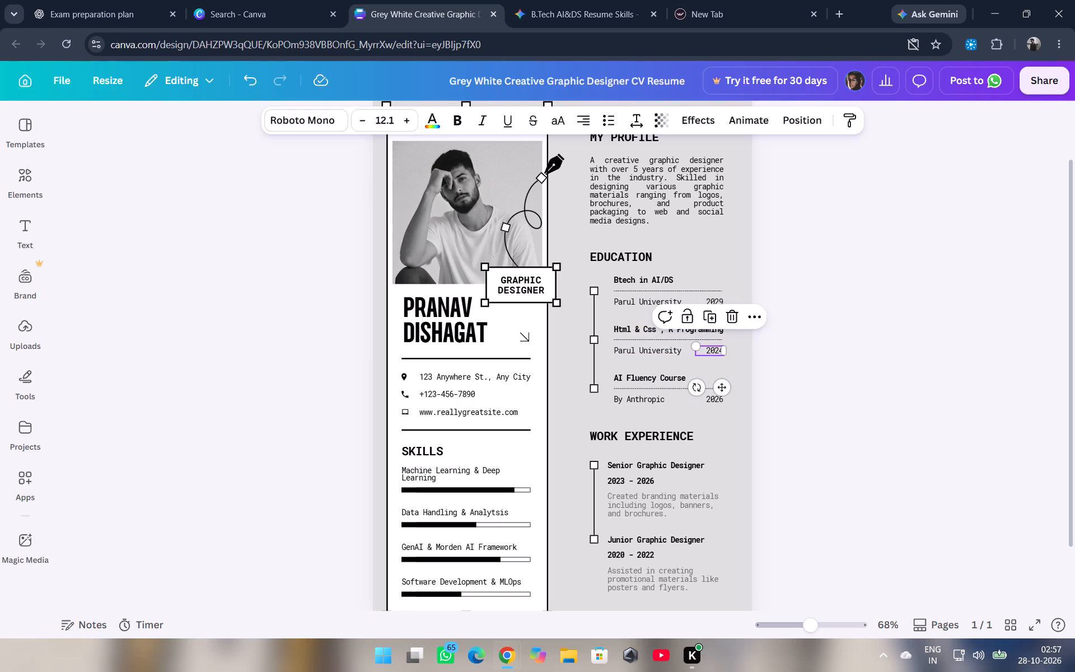
key(BackSpace)
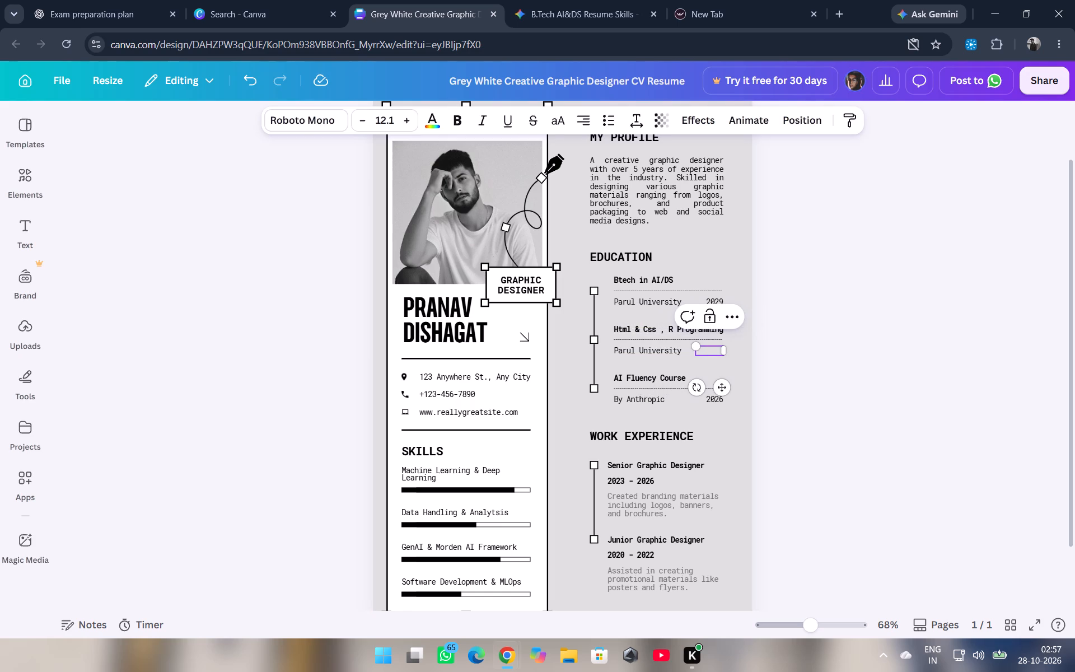
text(20)
text(26)
click(864, 394)
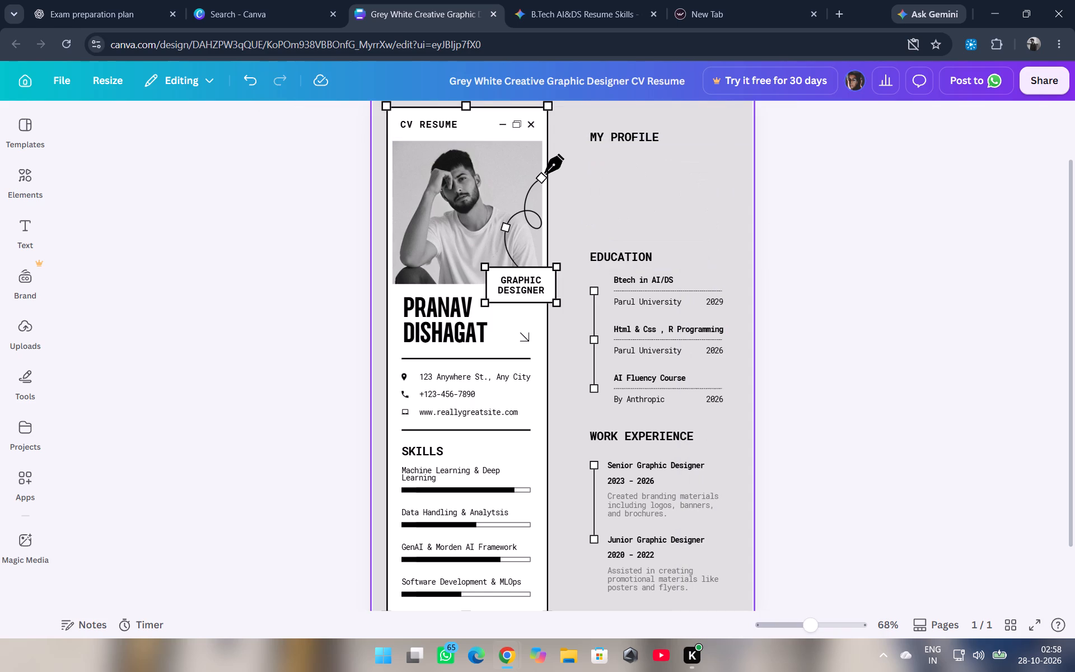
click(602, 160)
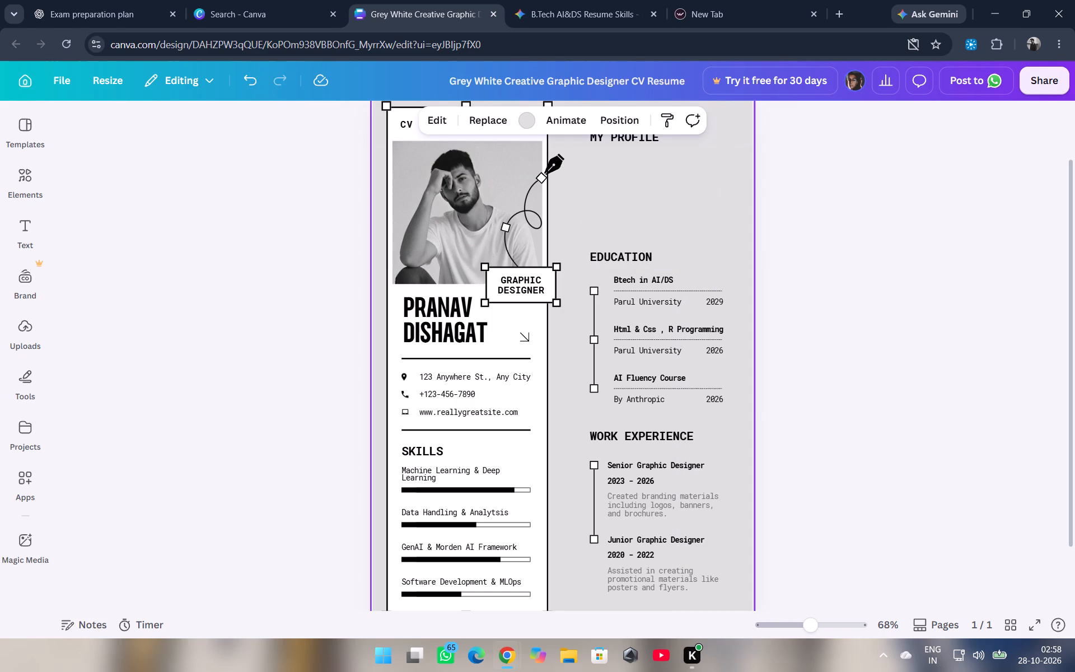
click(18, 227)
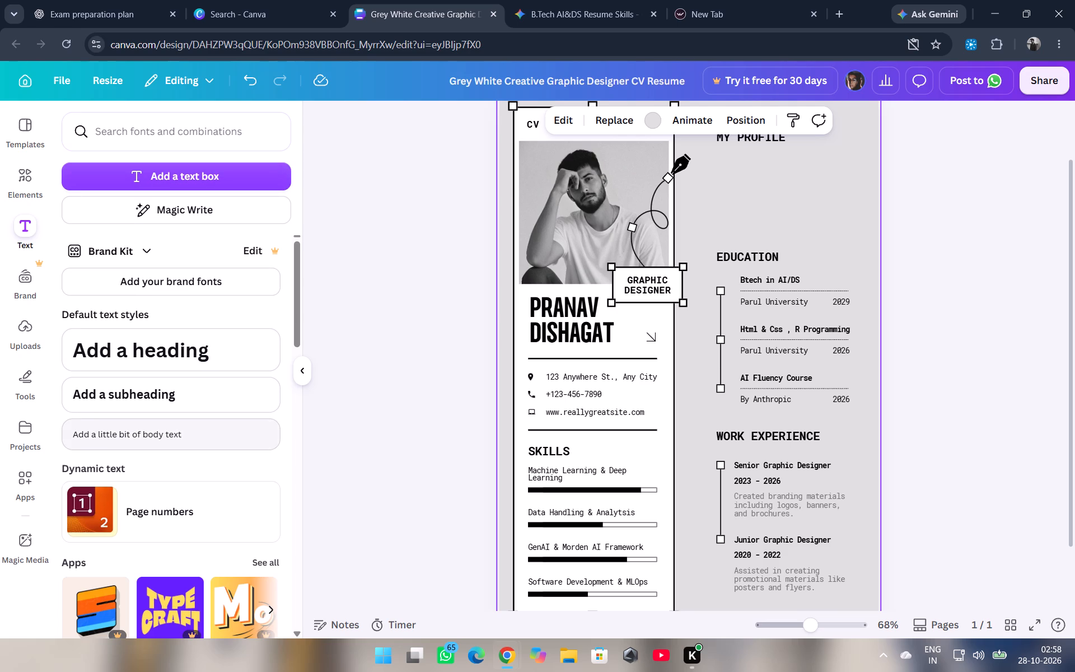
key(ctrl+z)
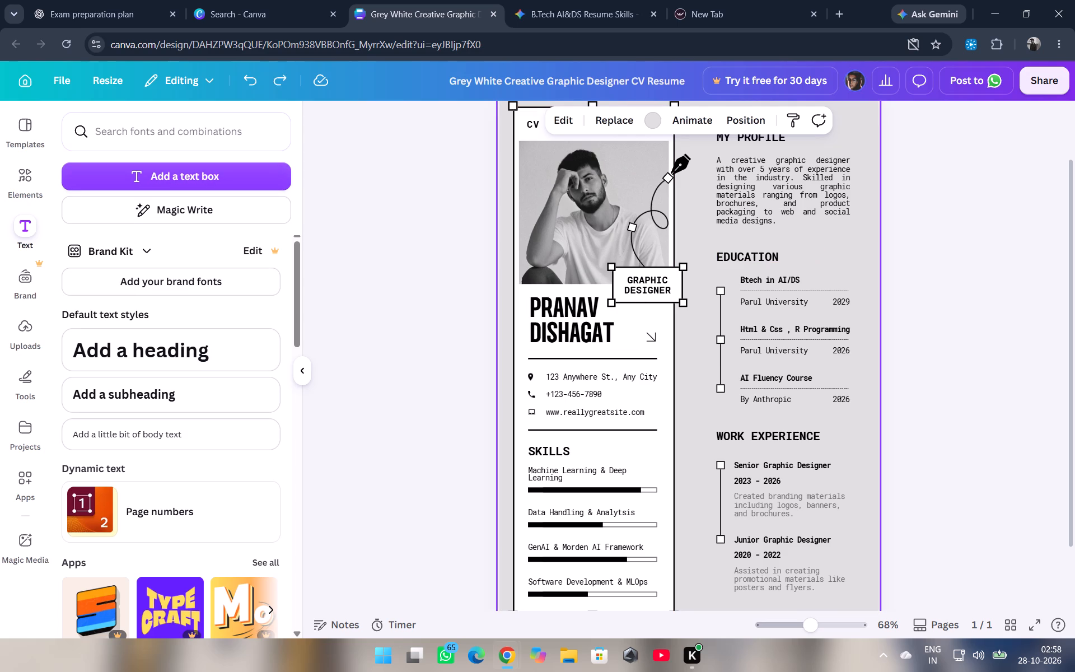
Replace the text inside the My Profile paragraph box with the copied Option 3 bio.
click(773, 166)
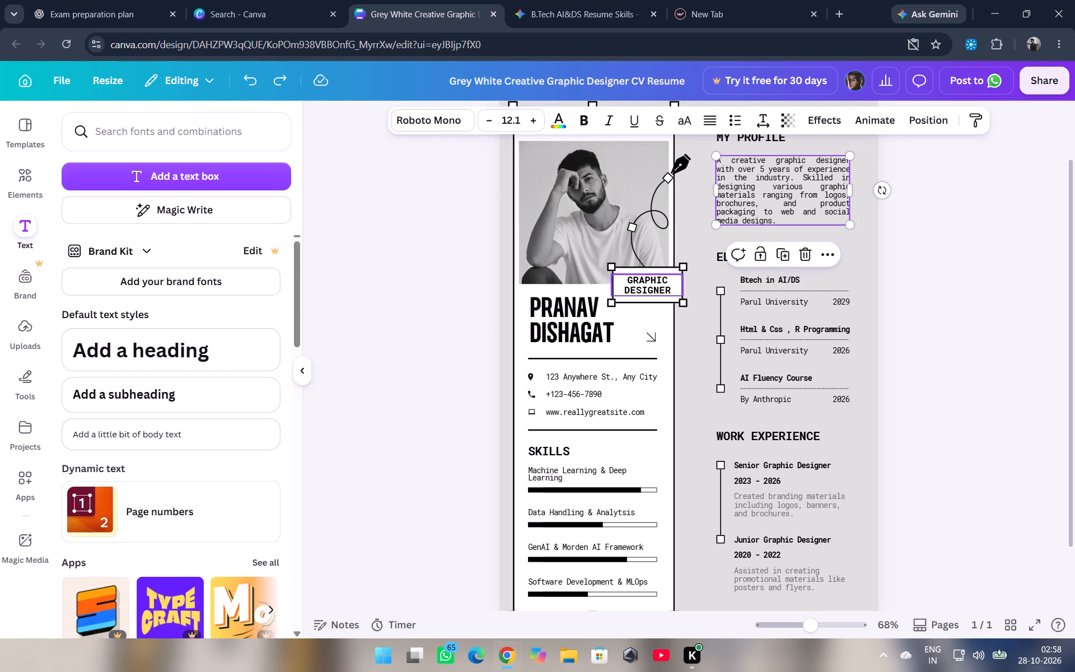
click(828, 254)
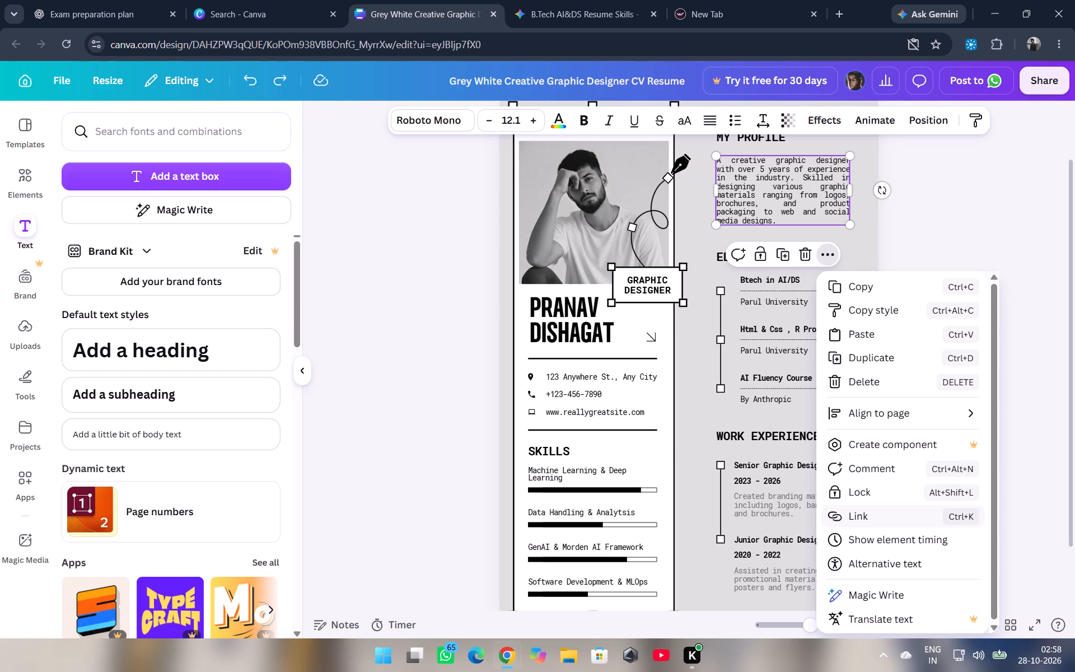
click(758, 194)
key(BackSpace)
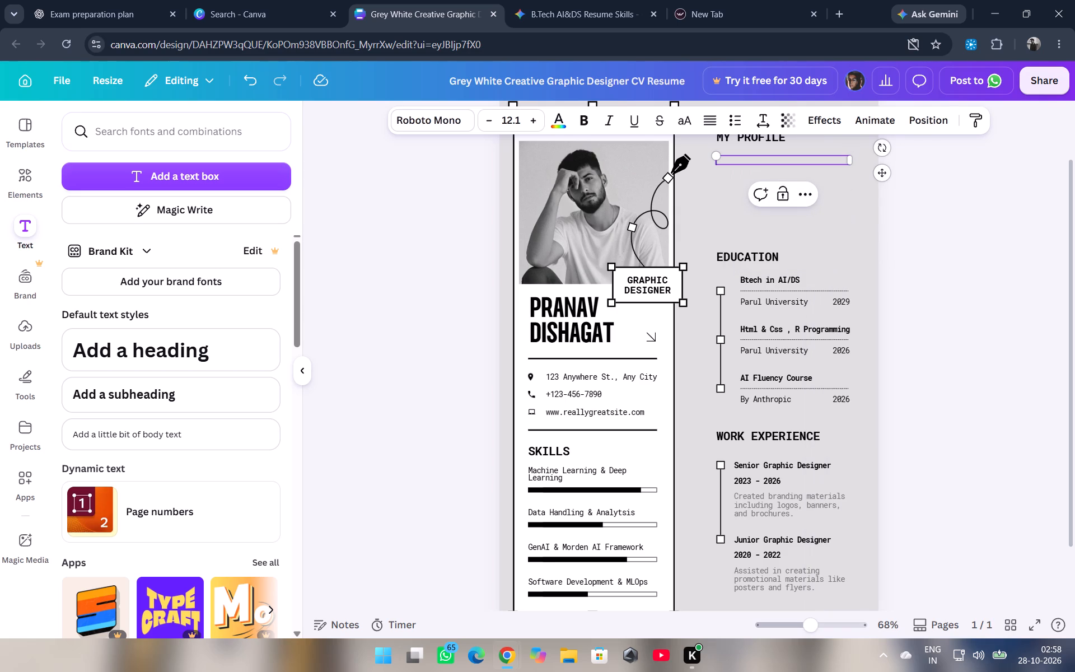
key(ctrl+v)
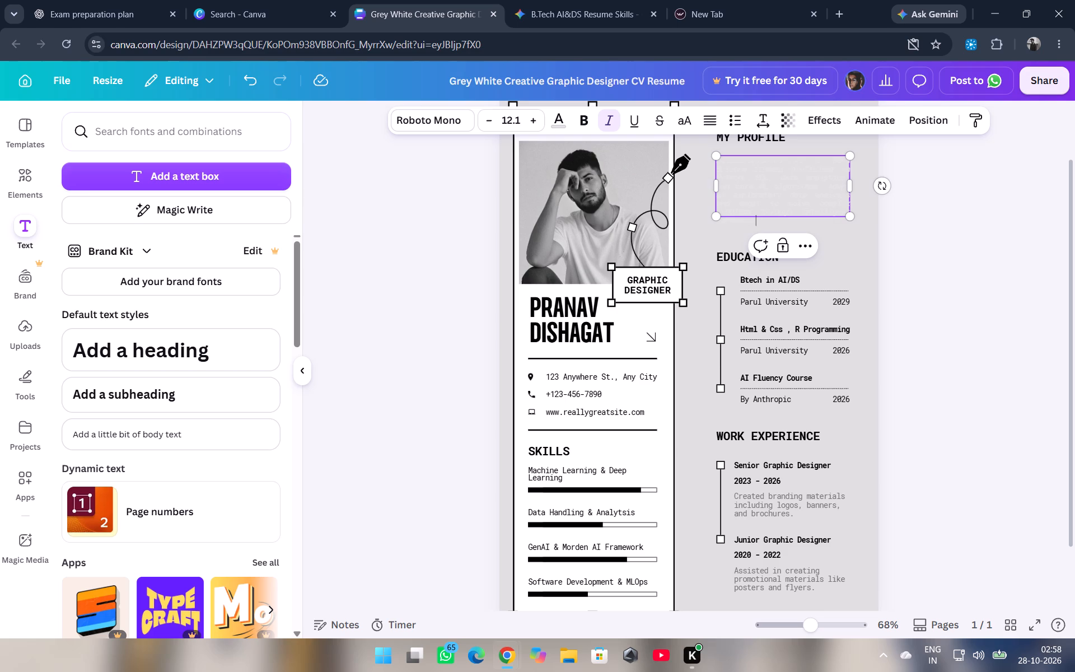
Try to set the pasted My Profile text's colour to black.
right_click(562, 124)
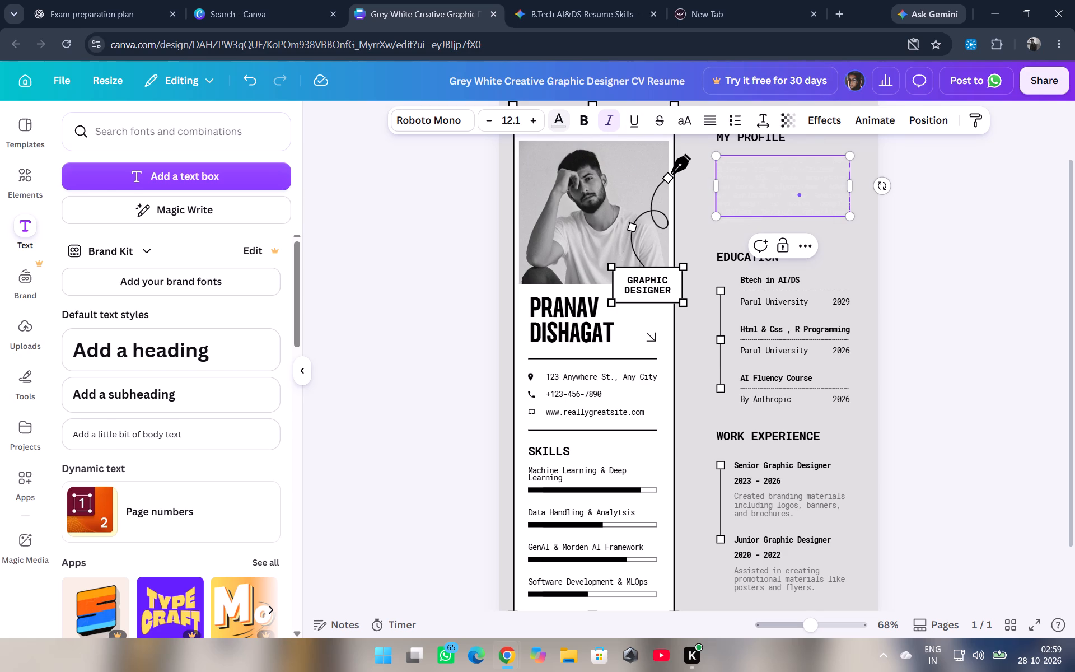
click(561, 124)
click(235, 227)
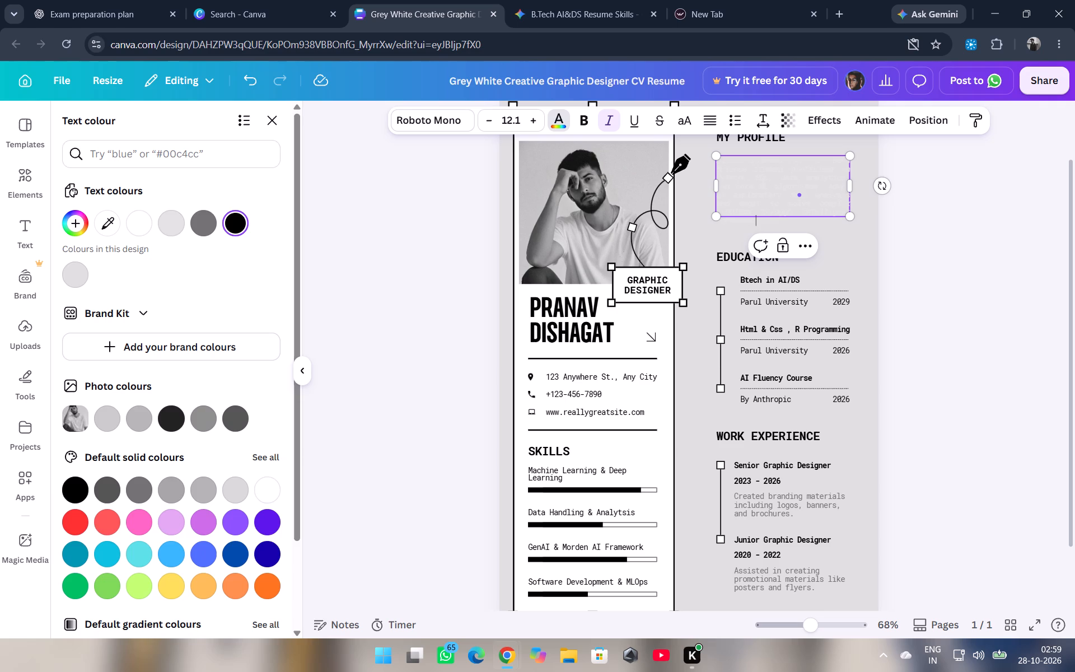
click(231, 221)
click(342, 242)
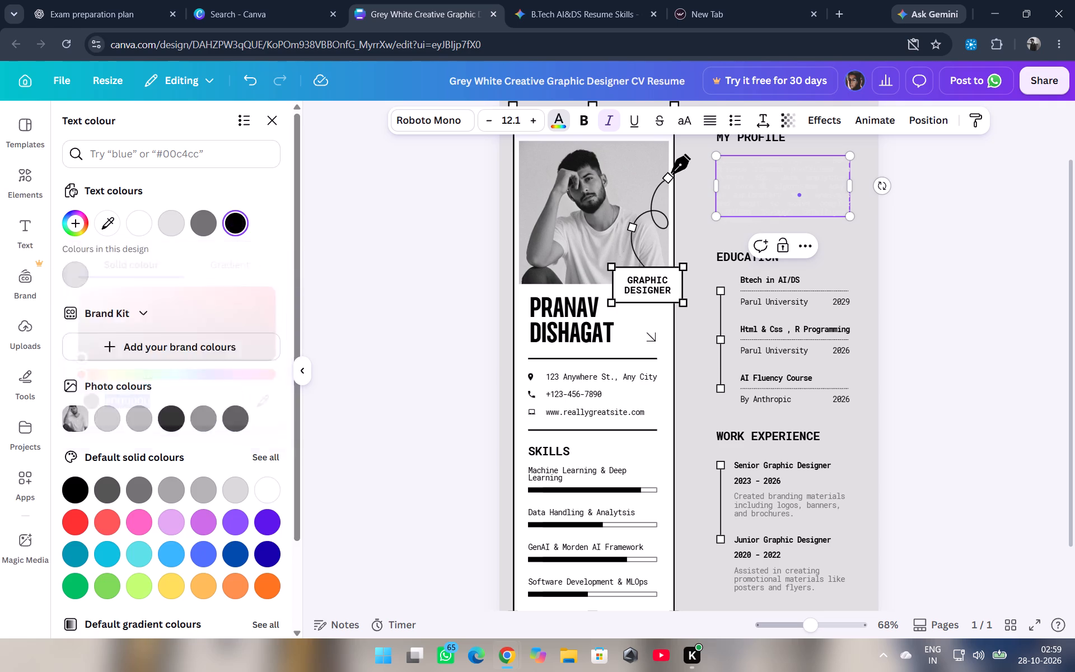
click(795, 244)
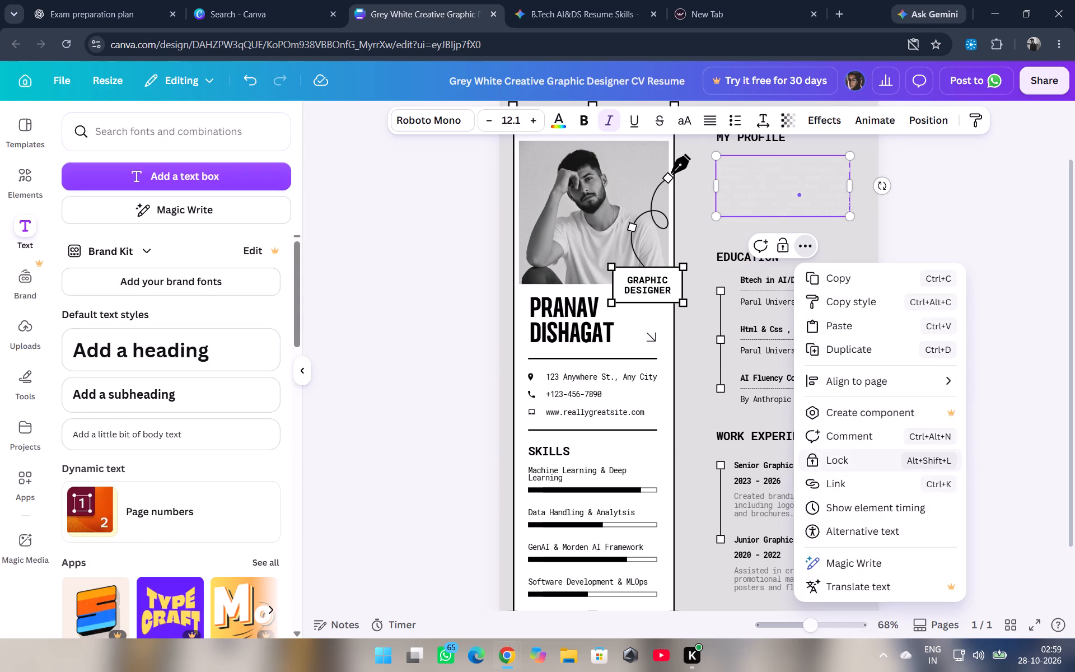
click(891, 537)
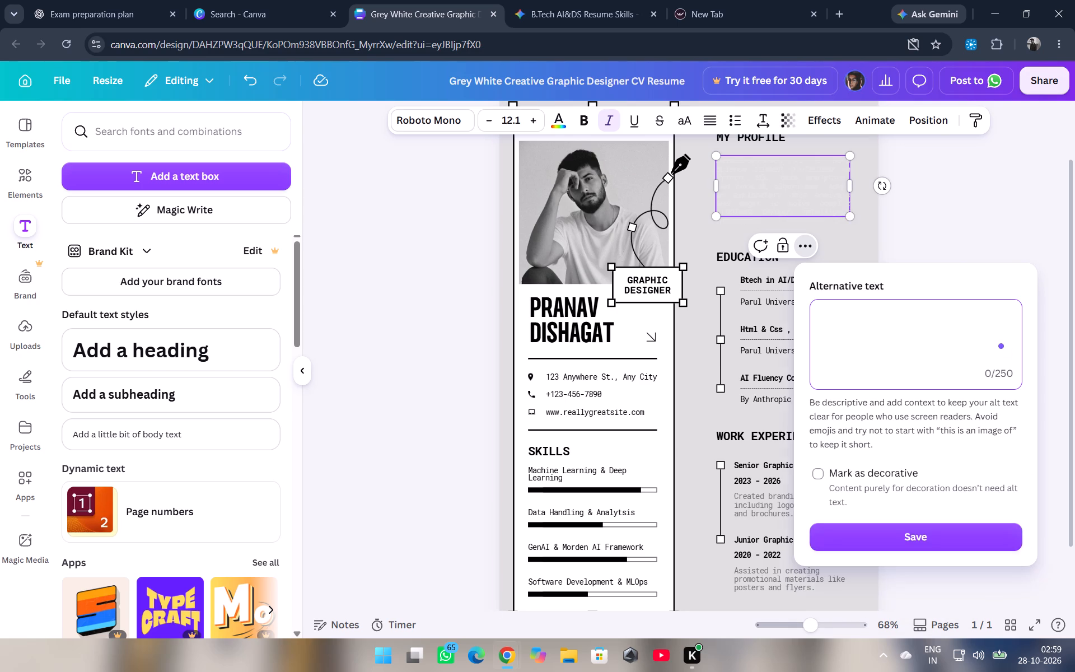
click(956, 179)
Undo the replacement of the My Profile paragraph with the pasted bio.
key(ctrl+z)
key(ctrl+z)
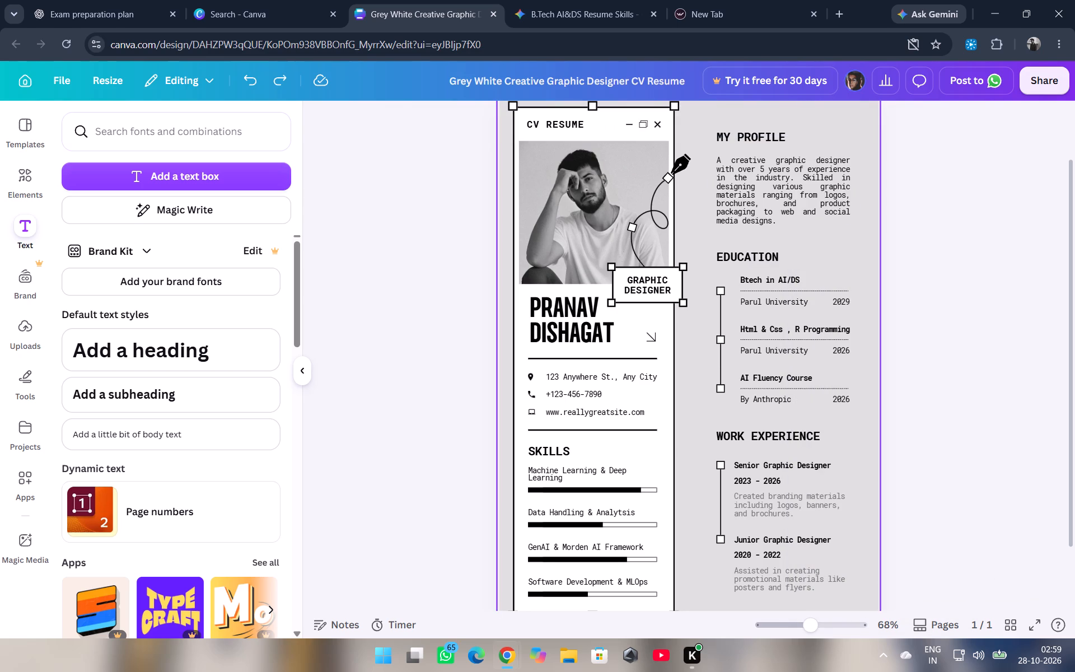
Add the copied bio as the alternative text of the My Profile paragraph and save it.
right_click(794, 184)
click(878, 472)
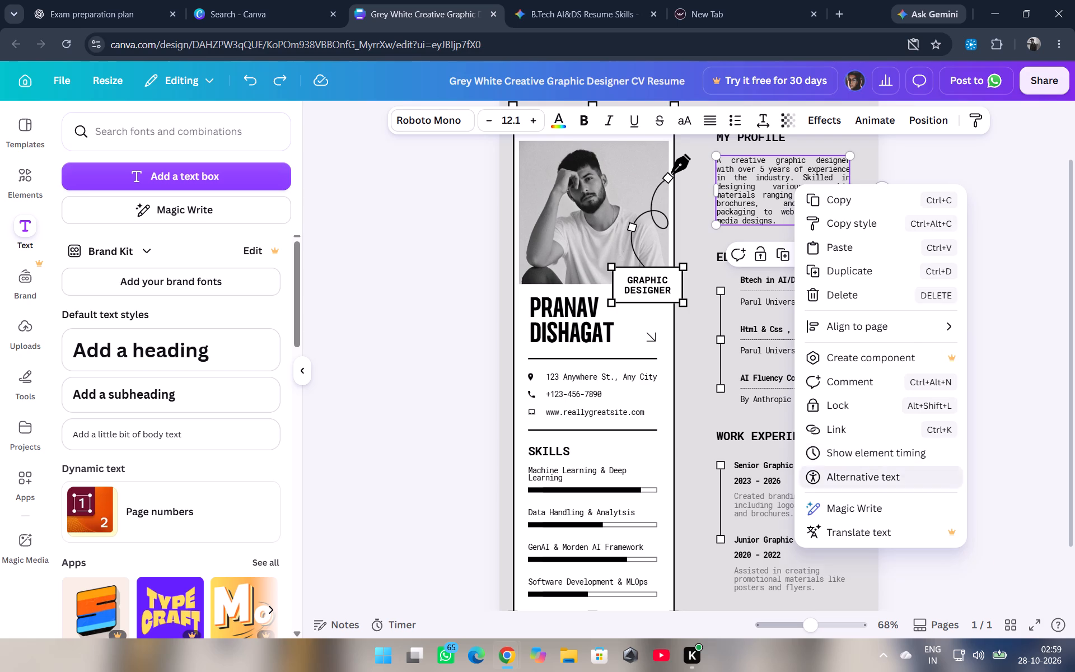
key(ctrl+v)
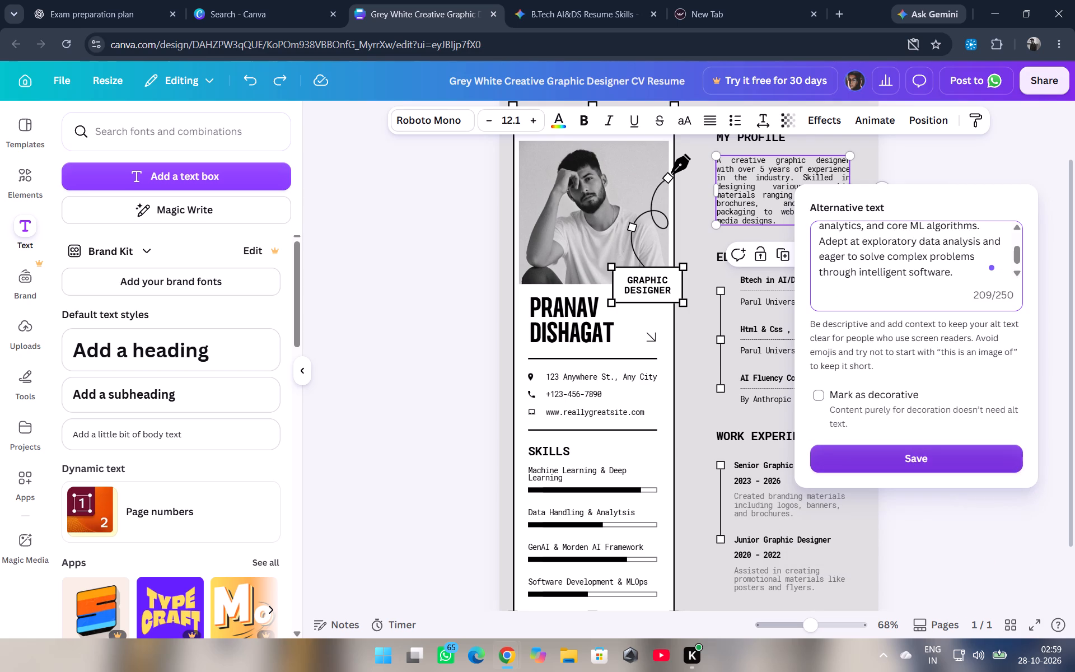
click(906, 455)
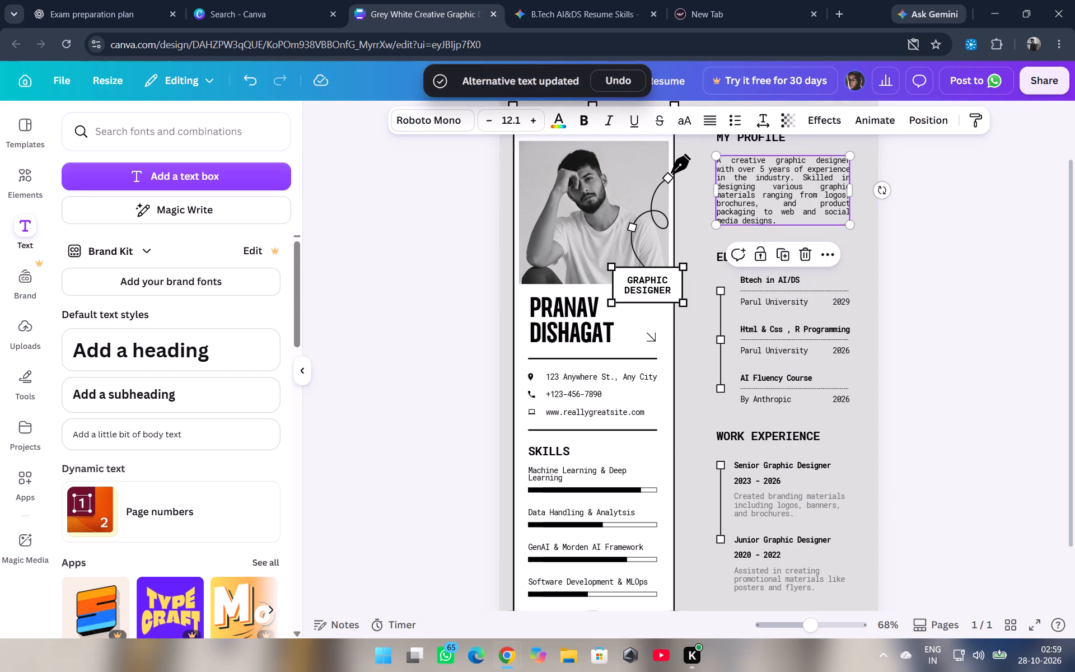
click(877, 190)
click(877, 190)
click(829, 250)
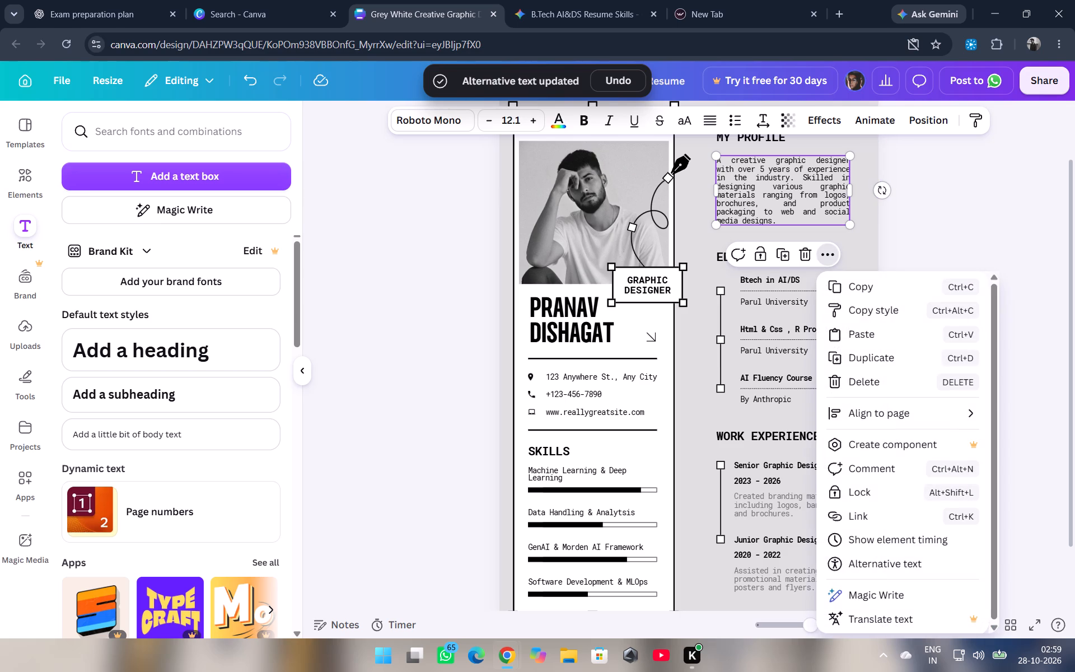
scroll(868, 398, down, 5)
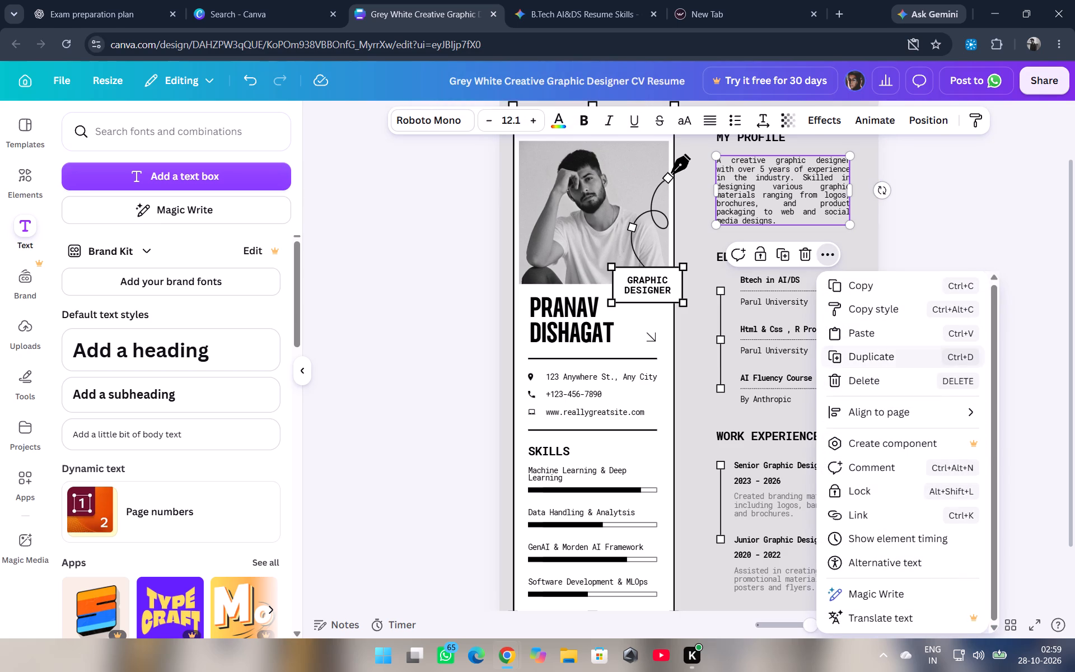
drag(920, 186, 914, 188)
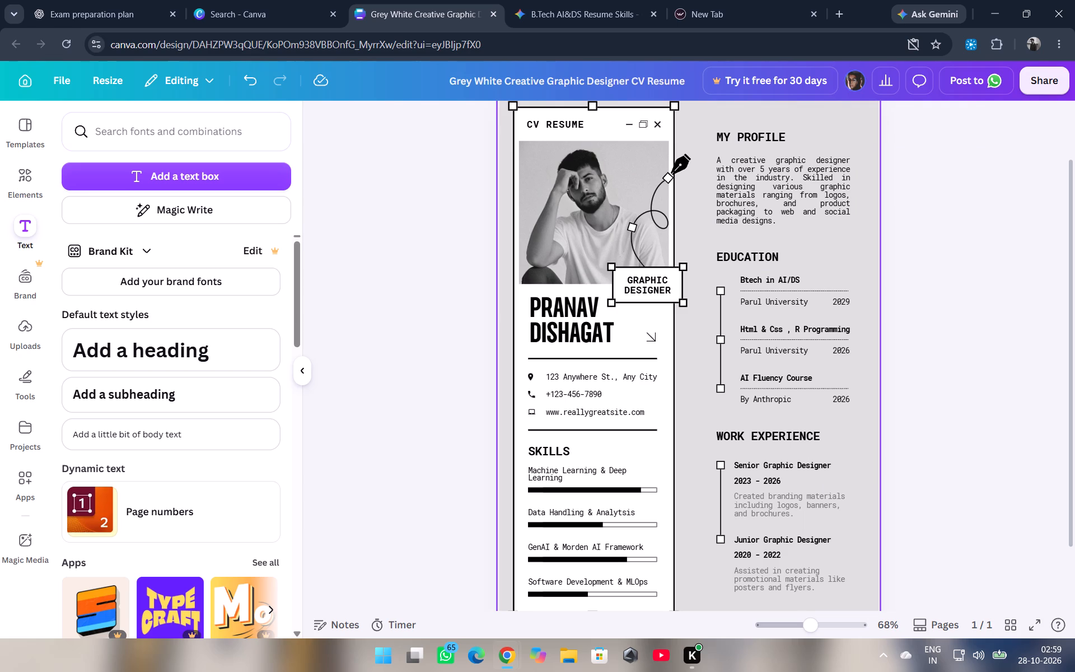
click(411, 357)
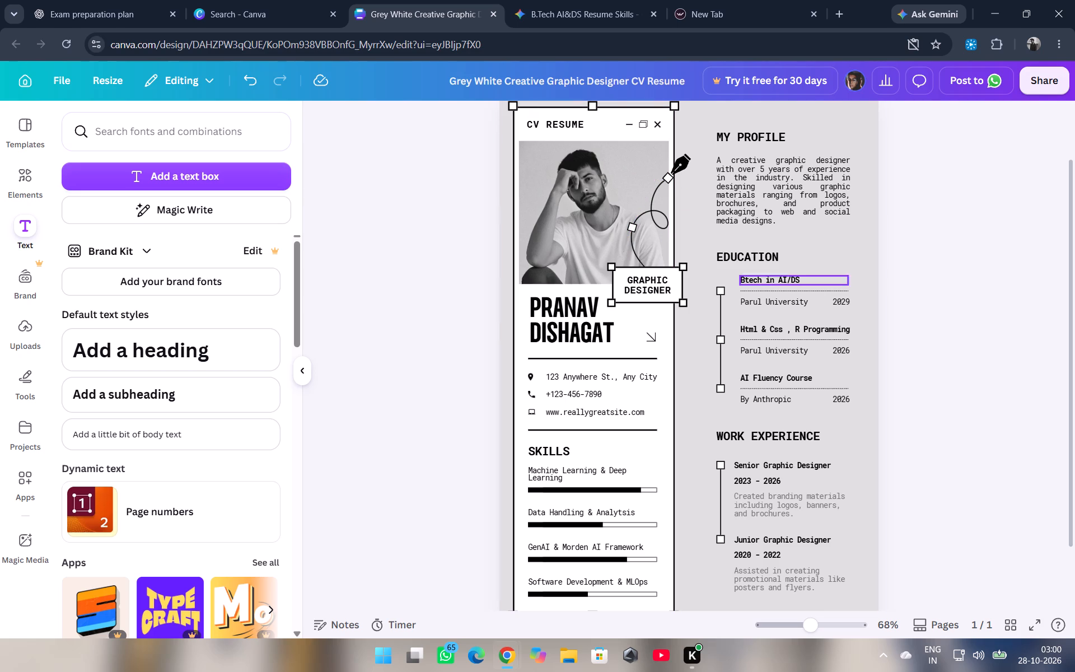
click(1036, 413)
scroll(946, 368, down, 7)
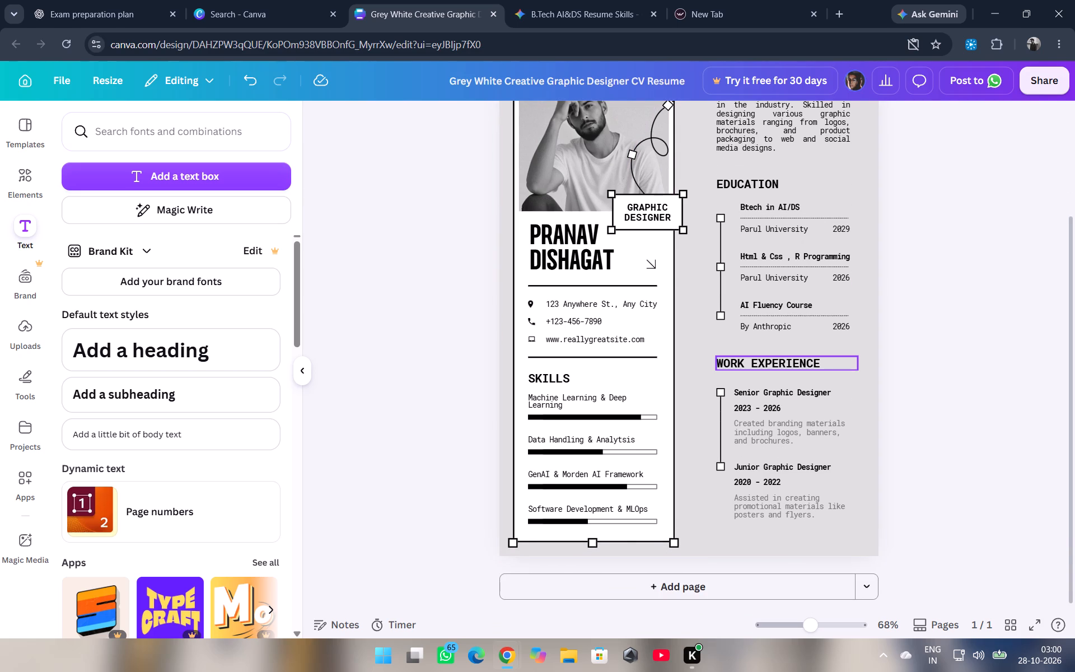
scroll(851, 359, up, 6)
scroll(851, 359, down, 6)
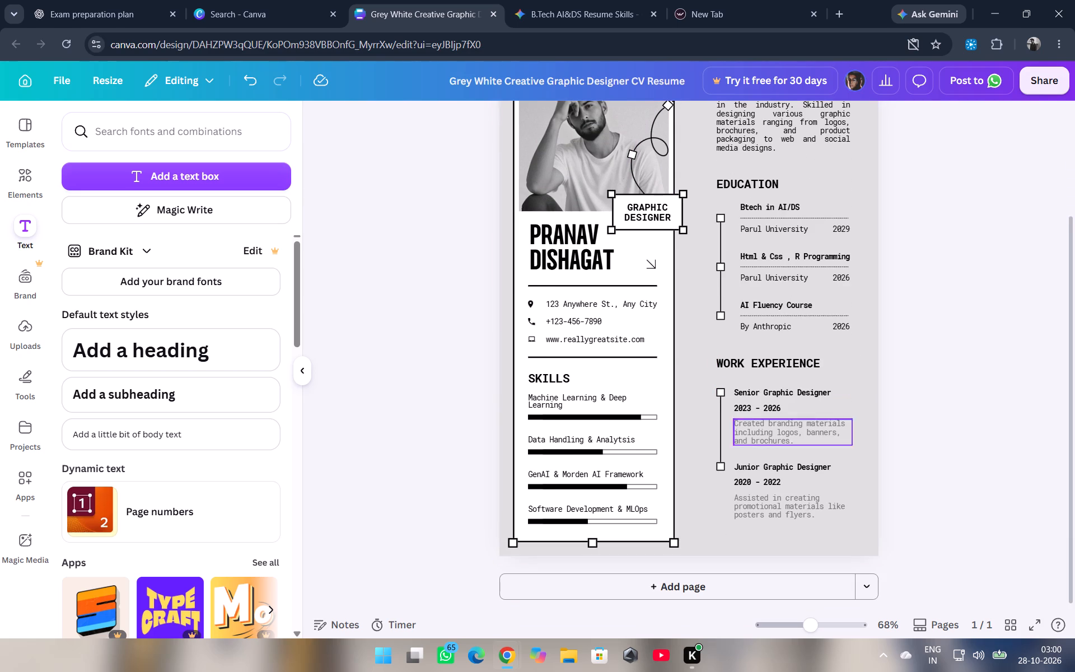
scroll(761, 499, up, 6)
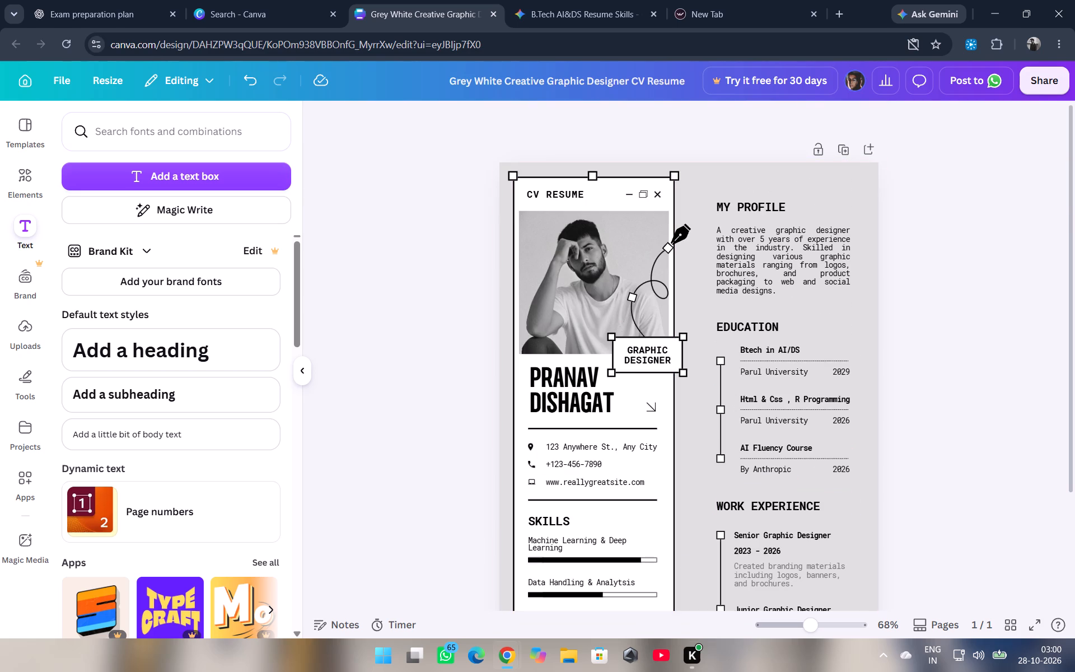
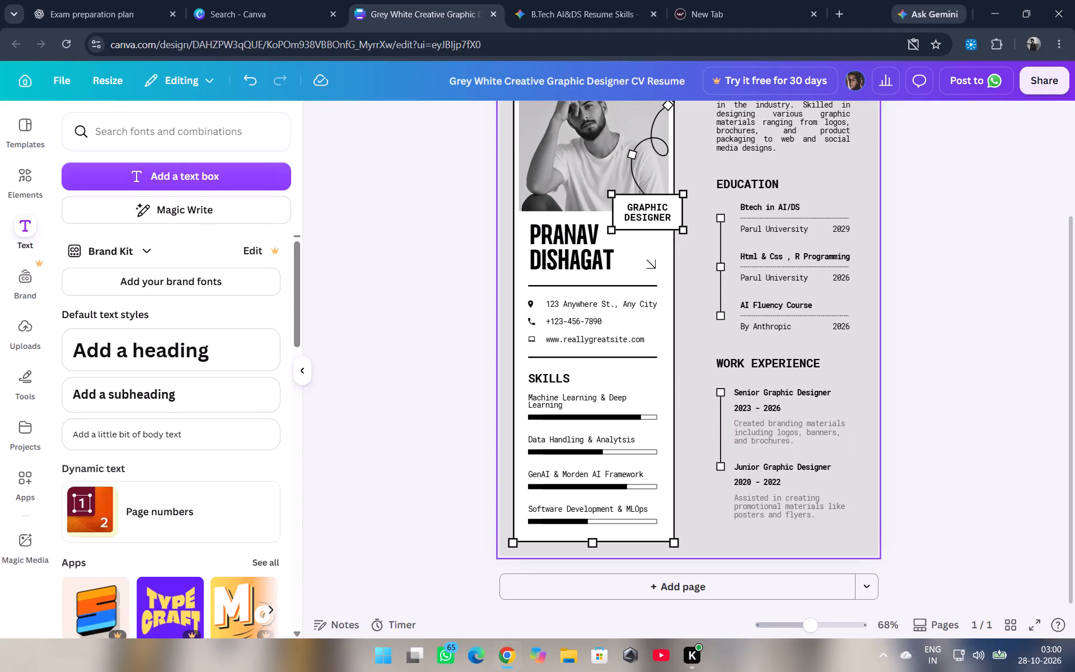
Browse the ready-made font combinations for a text style that could suit the resume.
scroll(207, 488, down, 3)
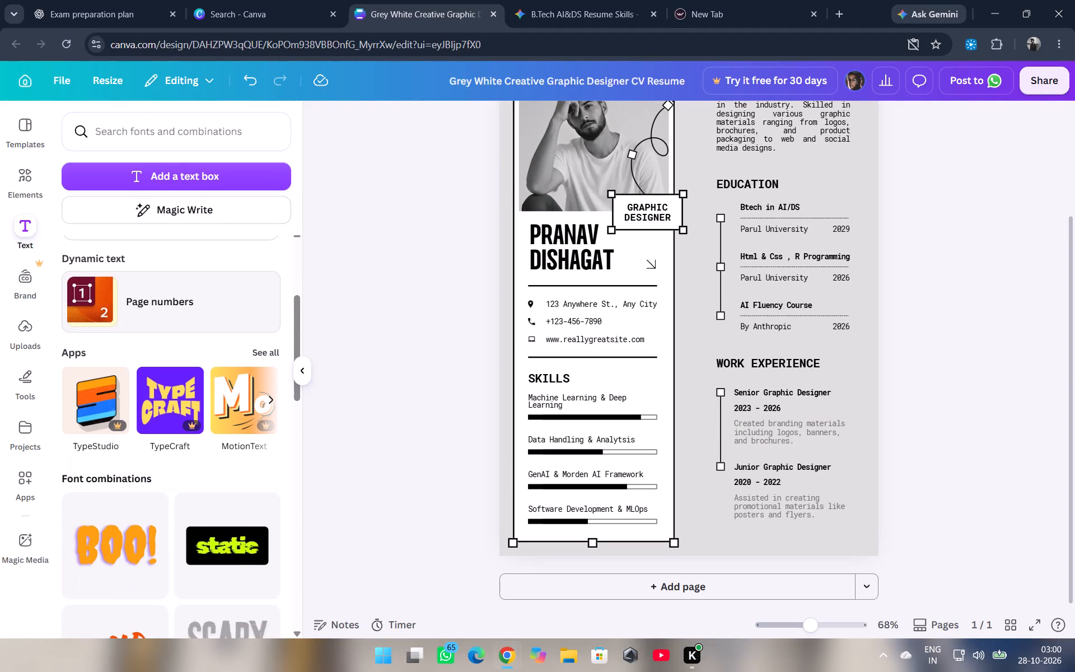
scroll(164, 503, down, 2)
drag(213, 415, 536, 388)
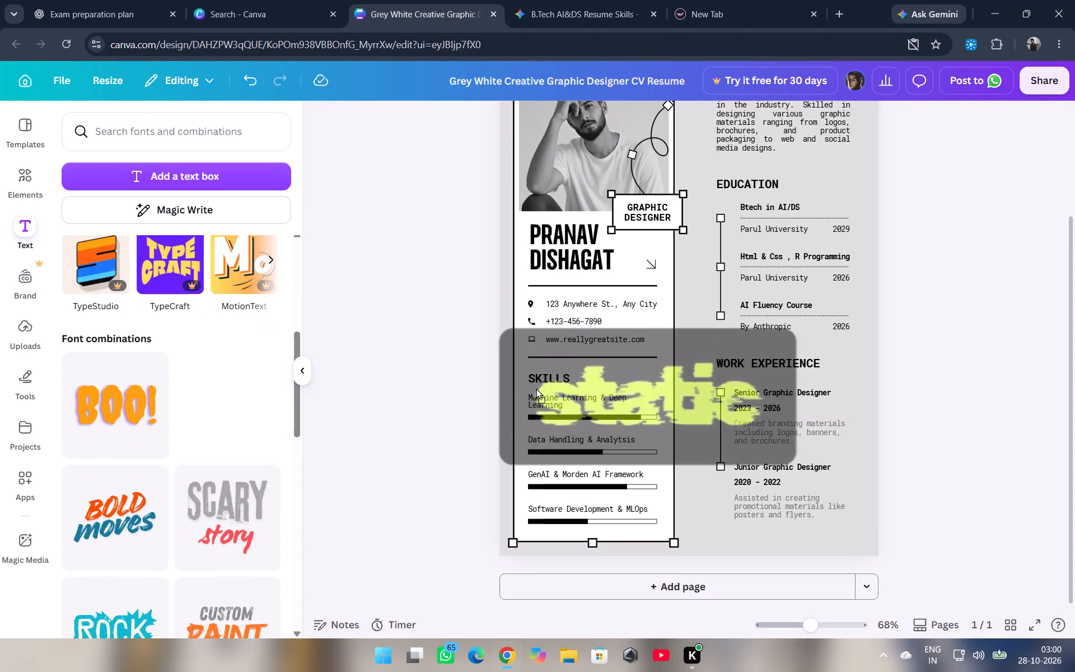
drag(536, 388, 192, 415)
scroll(193, 413, down, 6)
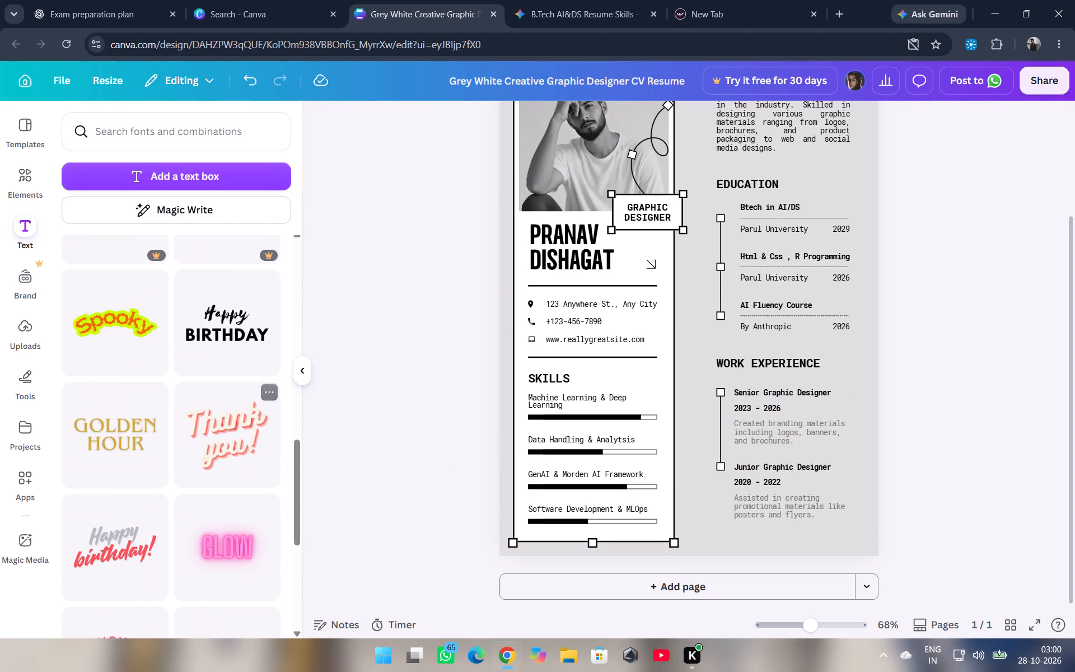
scroll(191, 418, down, 4)
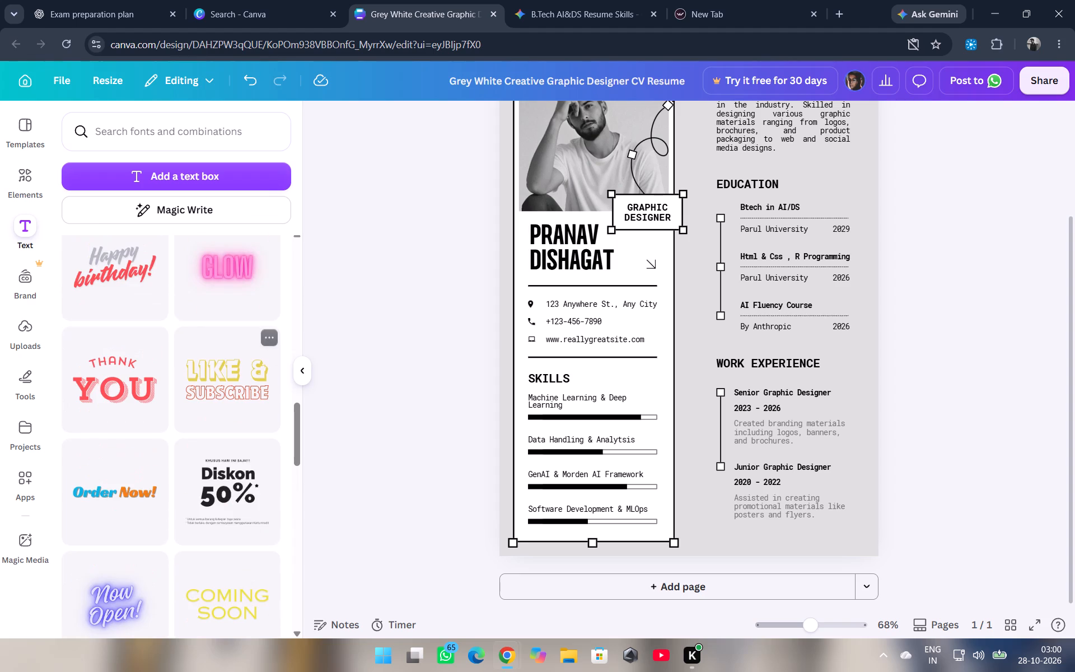
scroll(199, 452, down, 7)
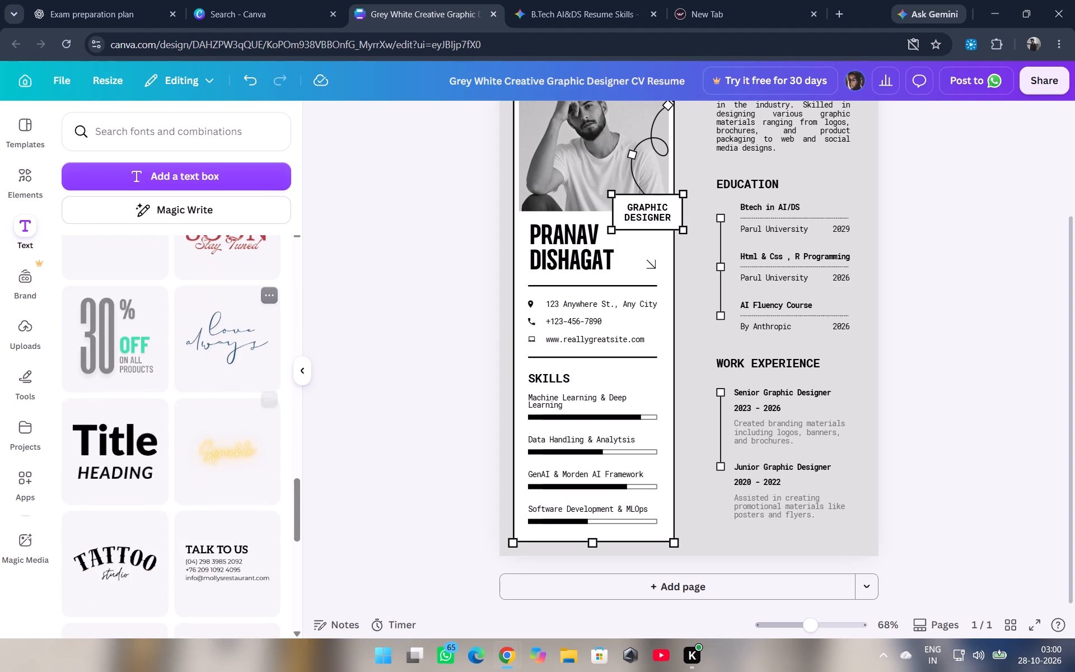
scroll(194, 461, down, 5)
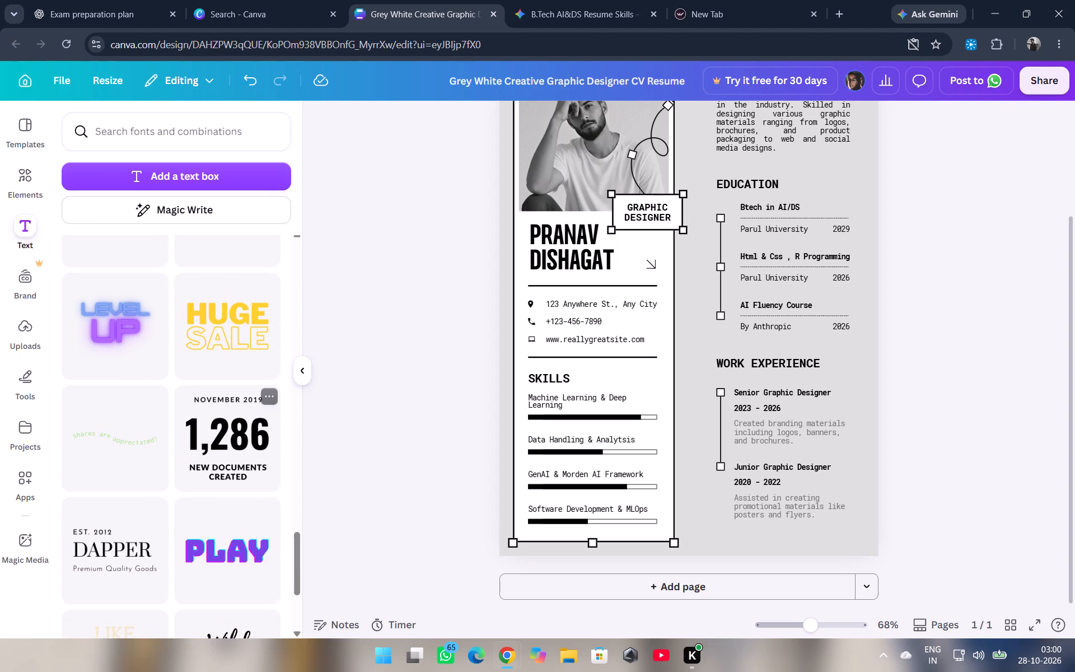
scroll(130, 473, down, 2)
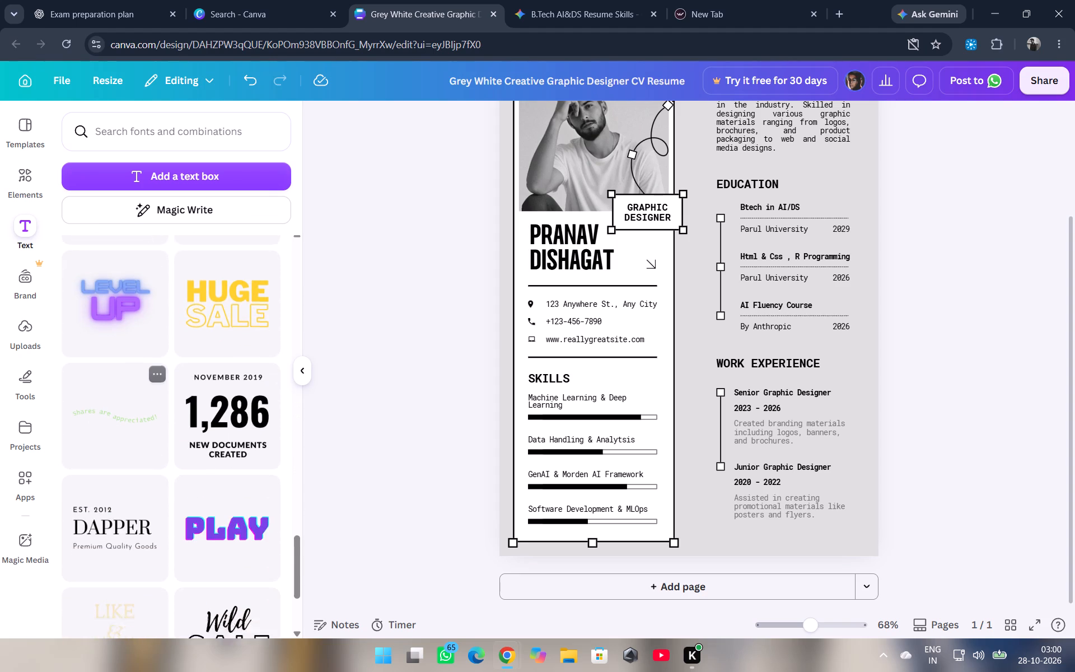
scroll(132, 476, down, 7)
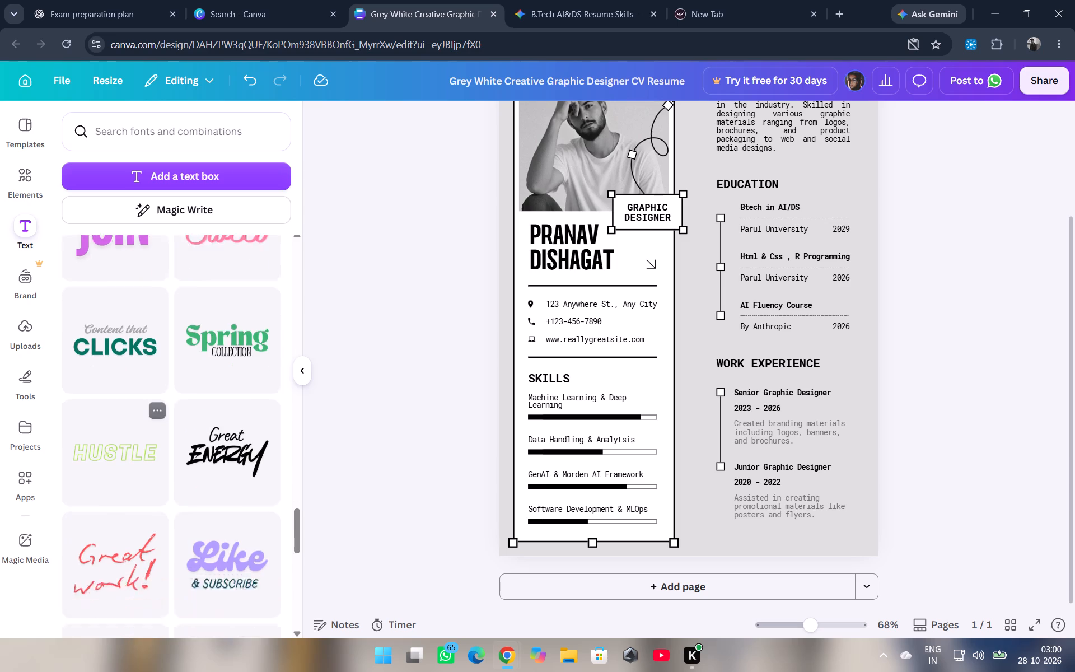
scroll(113, 499, down, 8)
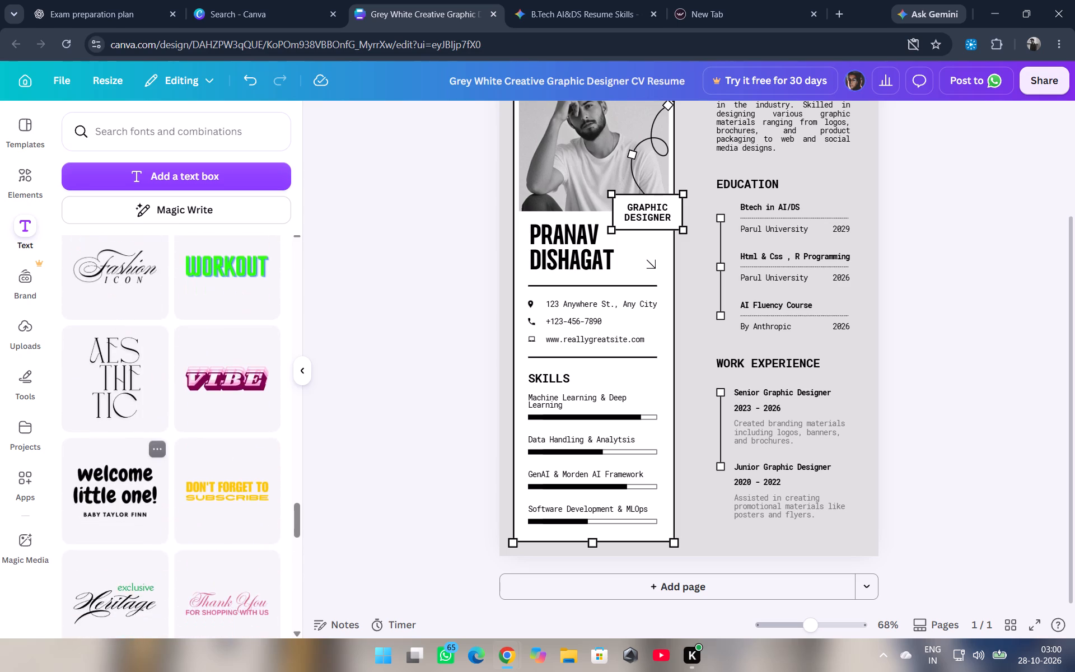
scroll(110, 502, down, 6)
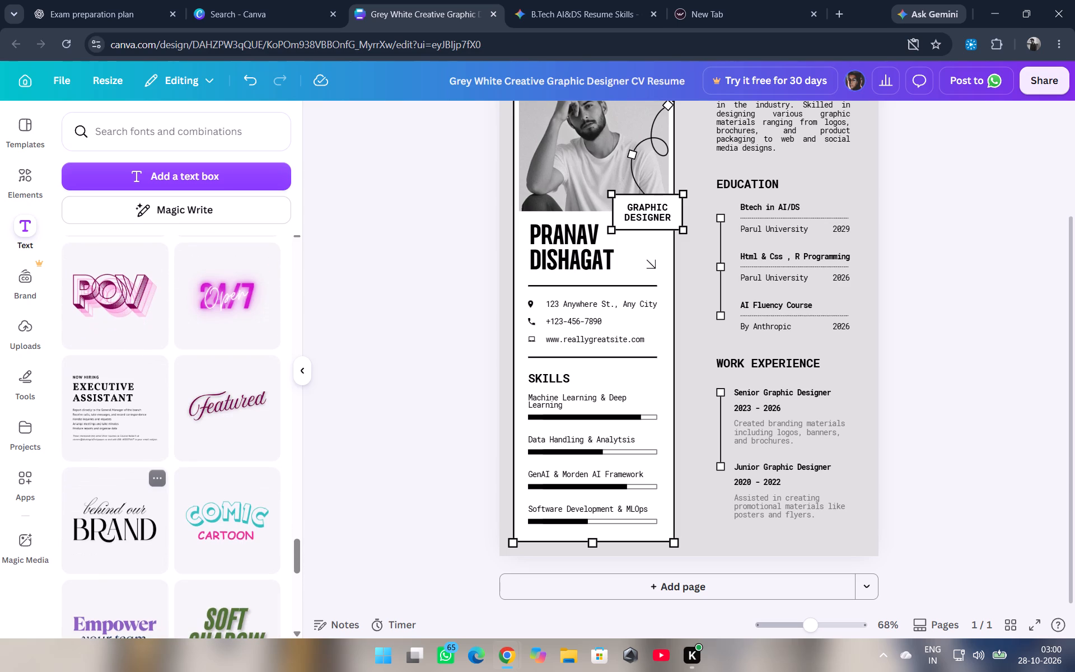